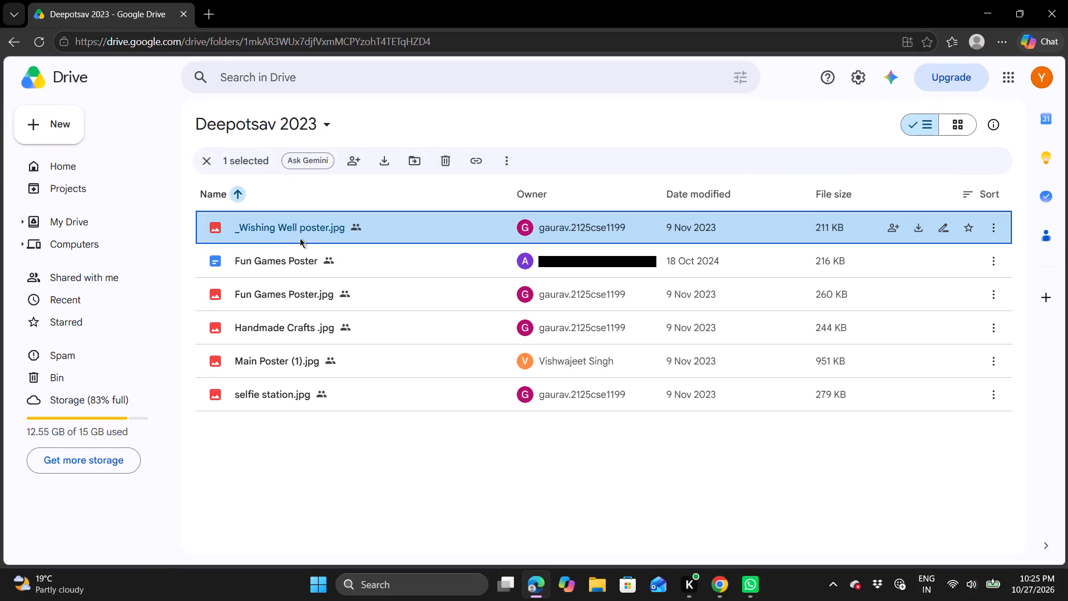
Open the _Wishing Well poster.jpg preview and capture a rectangular screen snip of the poster.
{"action": "double_click", "coordinate": [295, 233]}
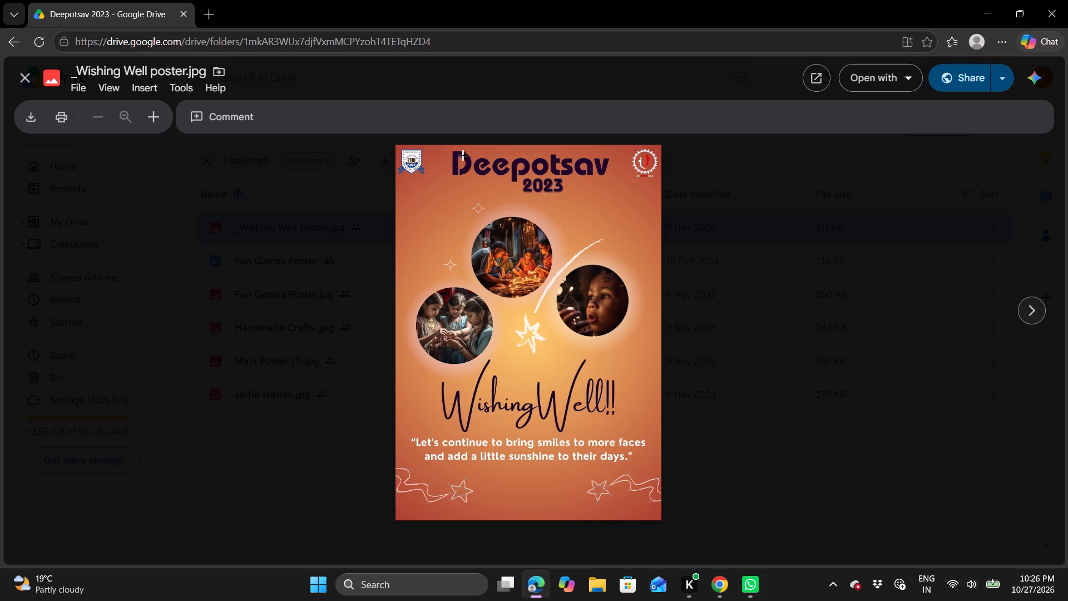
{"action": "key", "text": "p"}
{"action": "key", "text": "Print"}
{"action": "left_click_drag", "start_coordinate": [396, 144], "coordinate": [719, 516]}
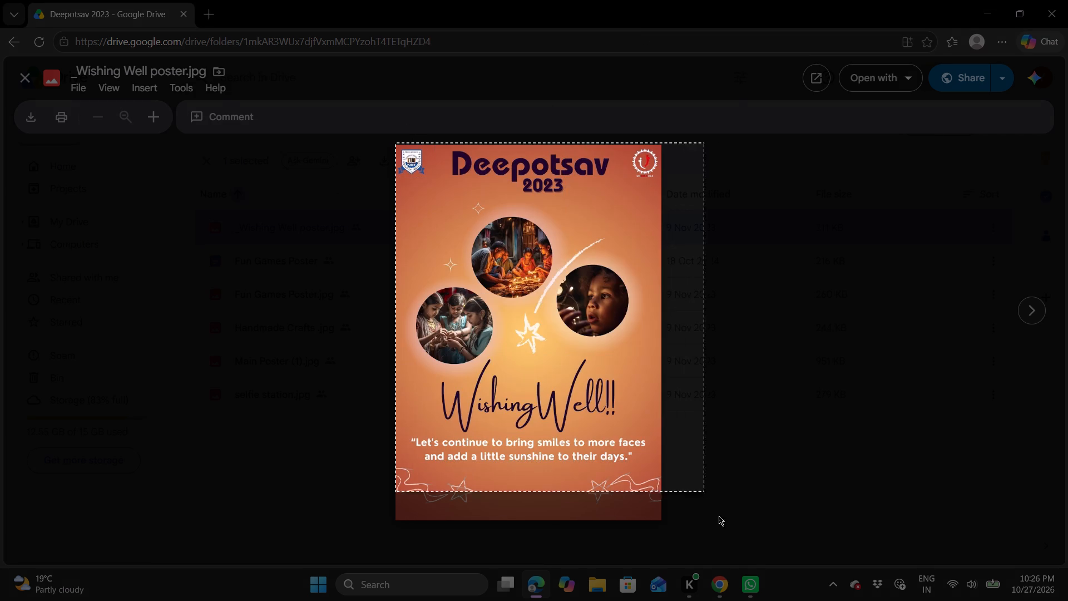
Capture a screen snip of the full Deepotsav 2023 Wishing Well poster, cropped to the poster's edges.
{"action": "left_click_drag", "start_coordinate": [719, 516], "coordinate": [659, 520]}
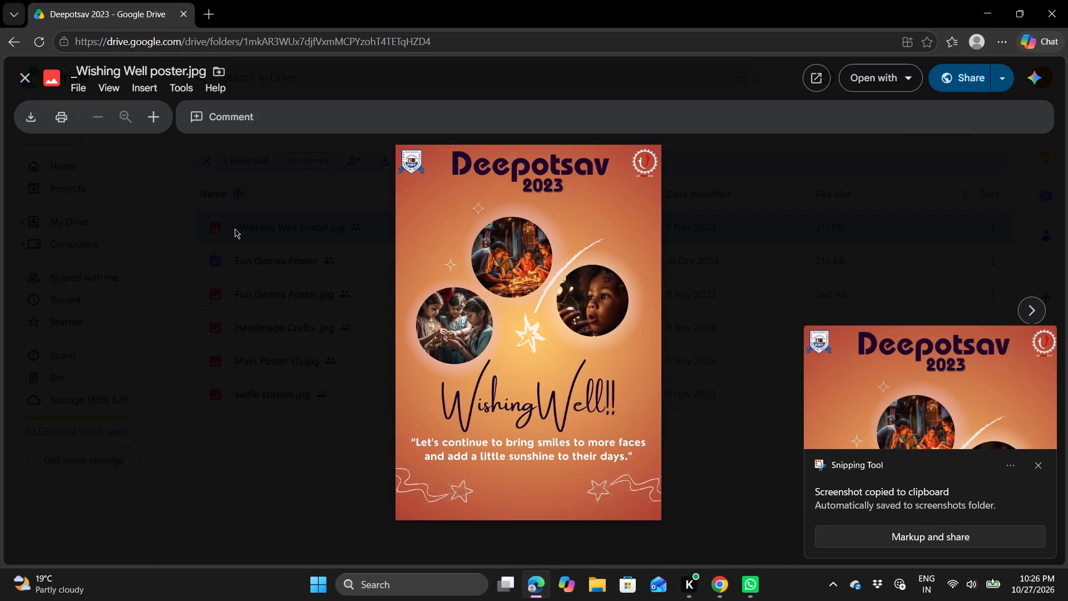
Close the Deepotsav 2023 Google Drive tab in Edge and return to the Canva home page in Chrome.
{"action": "double_click", "coordinate": [177, 18]}
{"action": "left_click", "coordinate": [186, 7]}
{"action": "left_click", "coordinate": [187, 13]}
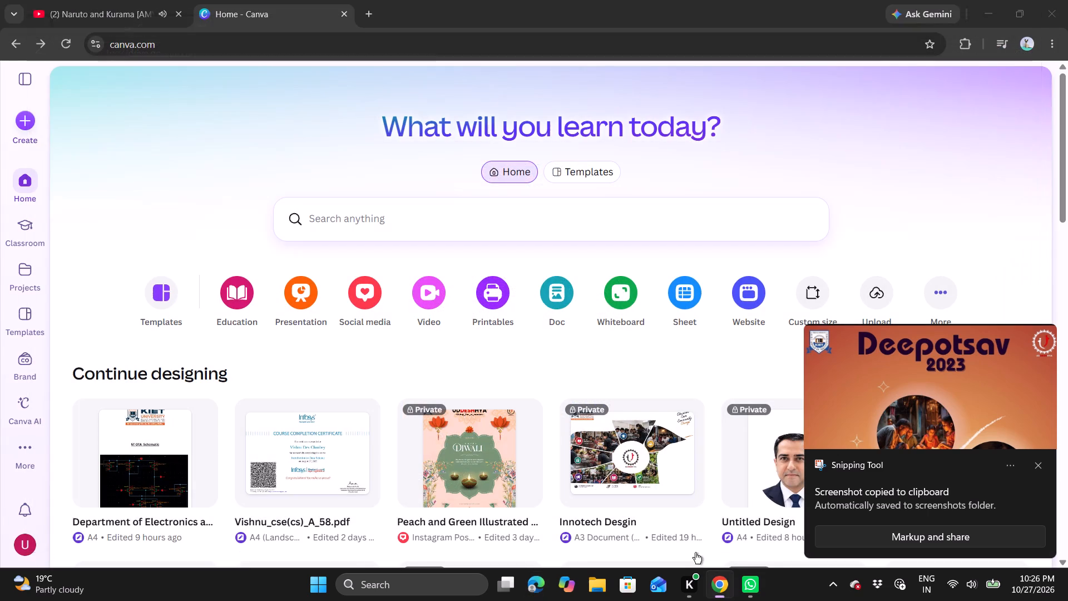
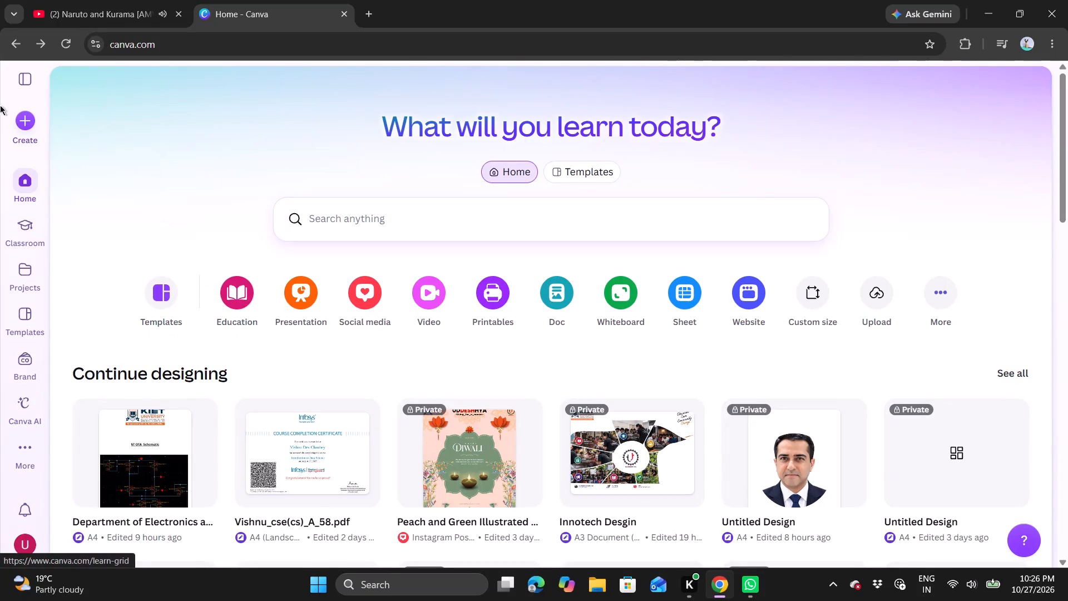
Search the new-design types for a3 and create a blank Instagram Post (3:4, Portrait) design.
{"action": "left_click", "coordinate": [27, 121]}
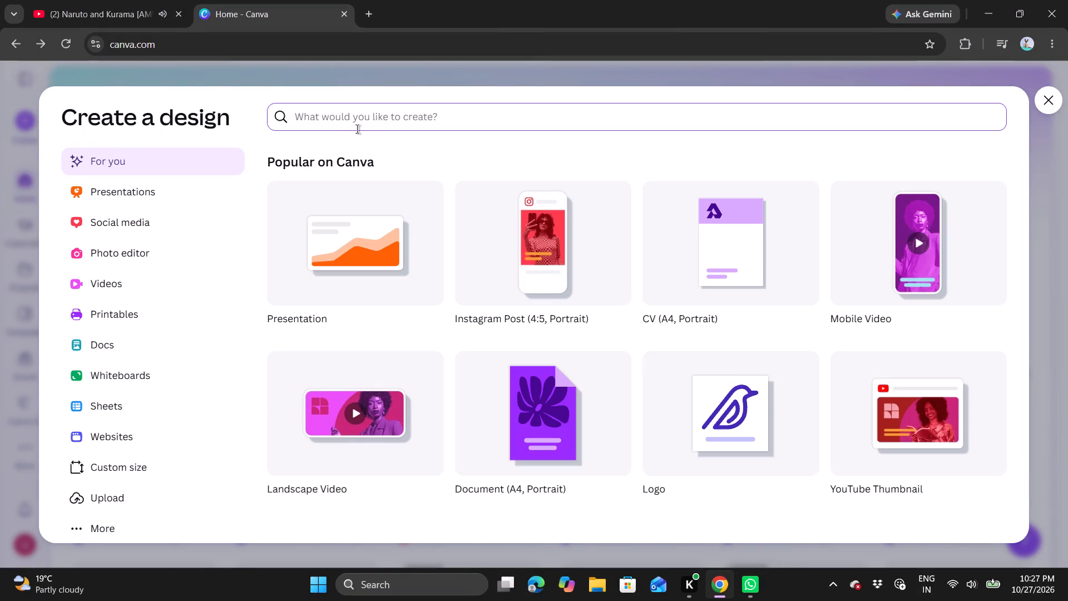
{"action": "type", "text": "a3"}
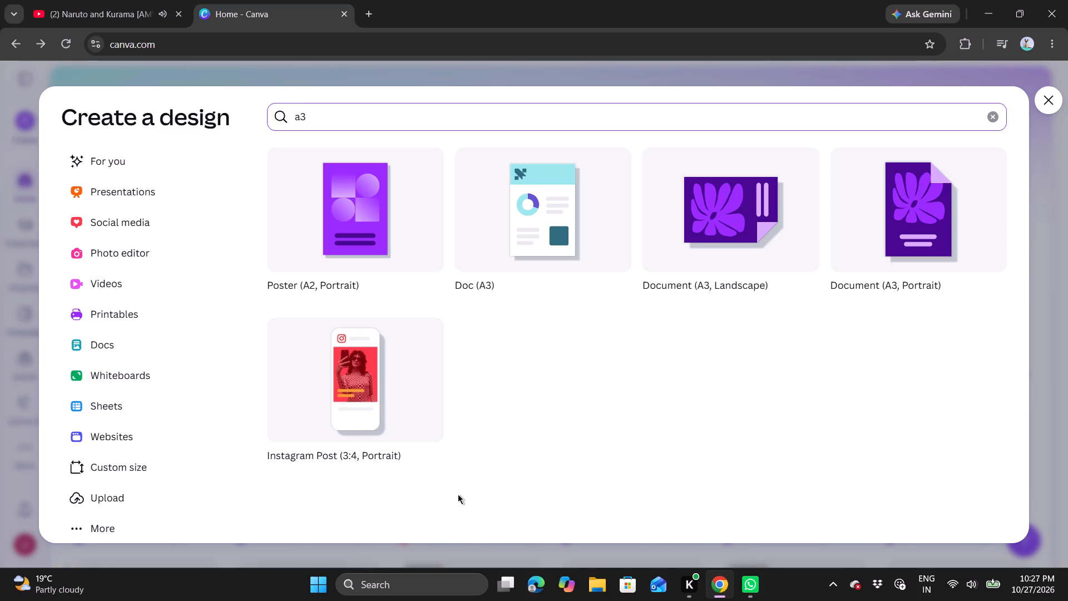
{"action": "left_click", "coordinate": [339, 116]}
{"action": "key", "text": "BackSpace"}
{"action": "key", "text": "BackSpace"}
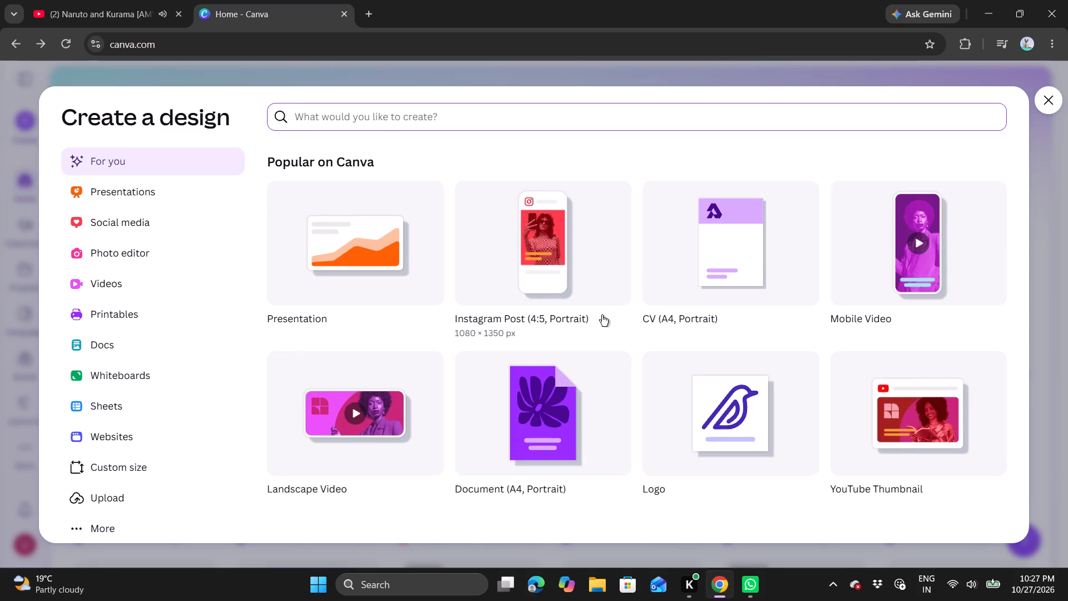
{"action": "scroll", "coordinate": [593, 320], "scroll_direction": "down", "scroll_amount": 2}
{"action": "scroll", "coordinate": [526, 362], "scroll_direction": "down", "scroll_amount": 1}
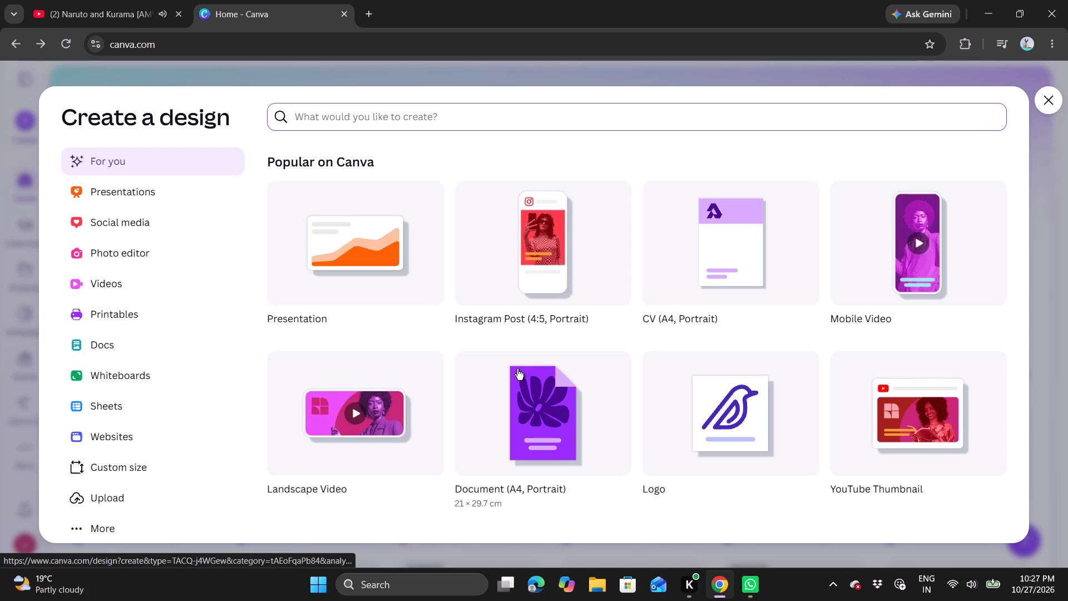
{"action": "left_click", "coordinate": [121, 229]}
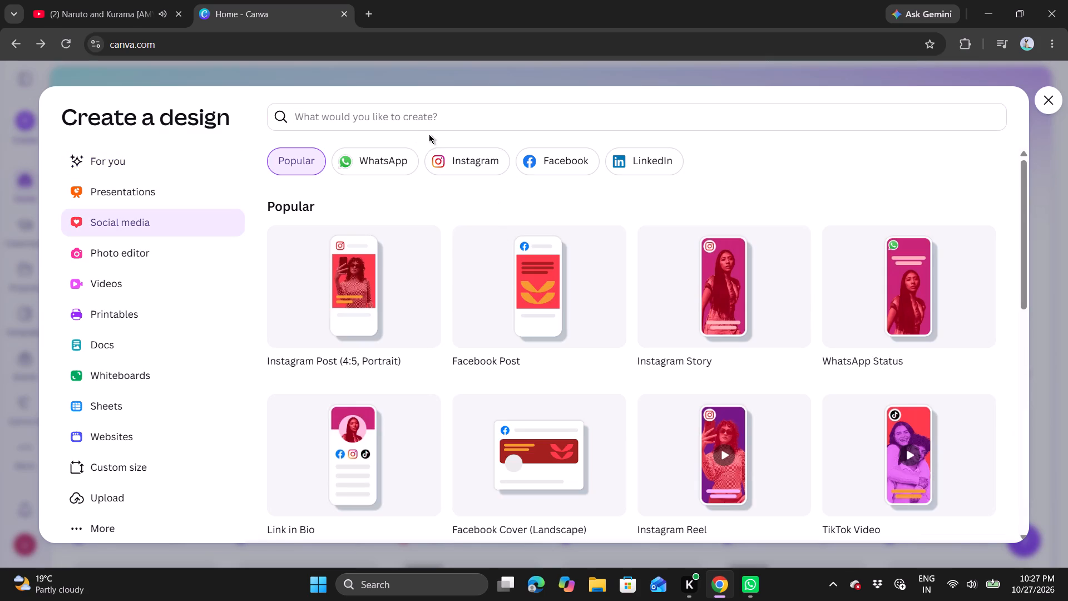
{"action": "left_click", "coordinate": [454, 116]}
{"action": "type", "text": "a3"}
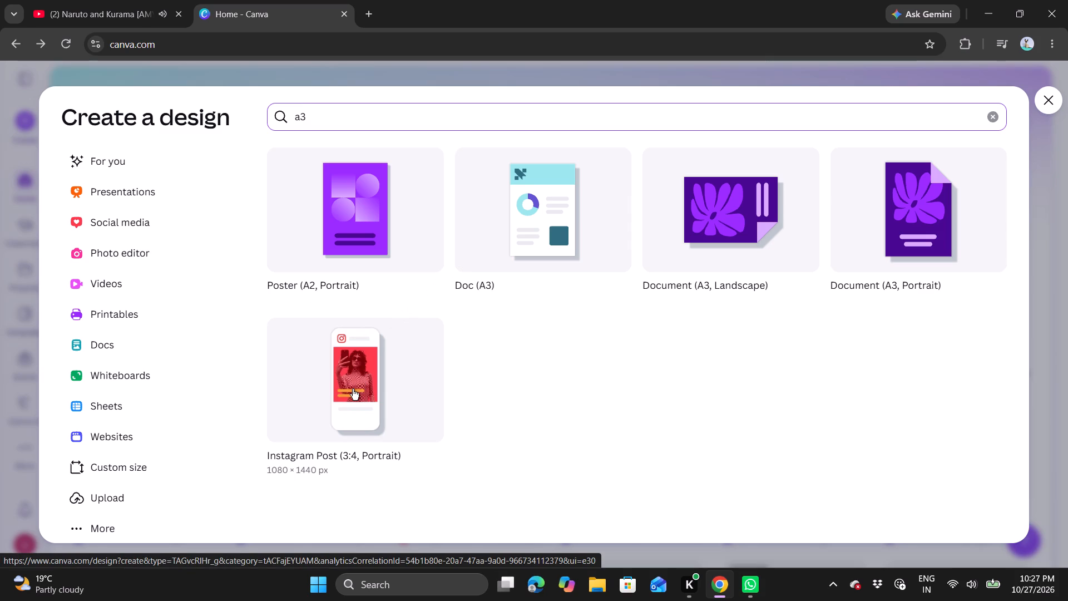
{"action": "left_click", "coordinate": [353, 389]}
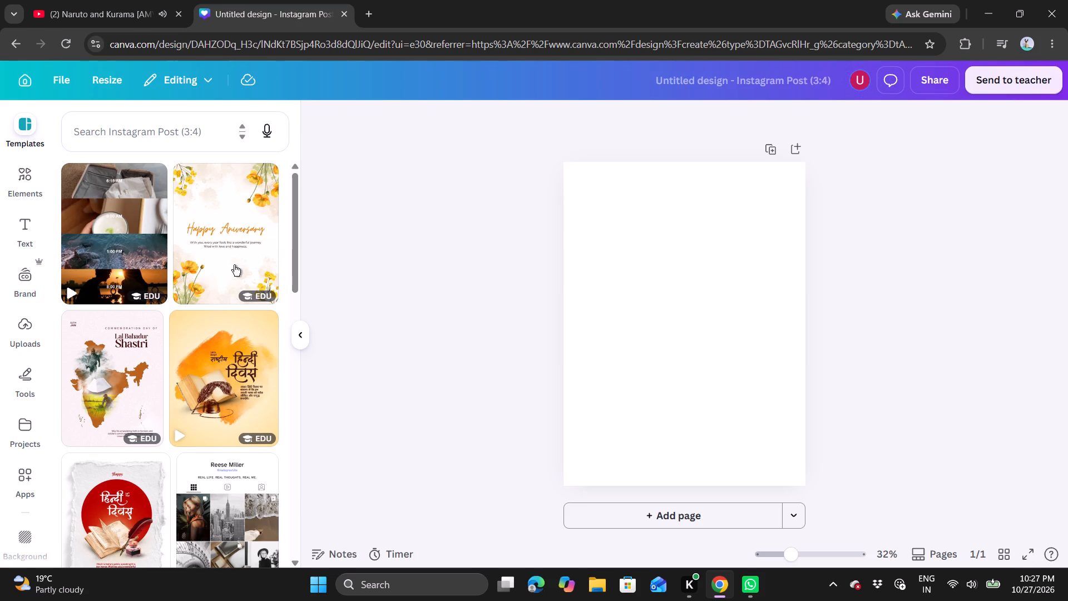
Apply the orange and white watercolor Happy Aniversary template to the blank page, and return to the home page.
{"action": "left_click", "coordinate": [231, 258]}
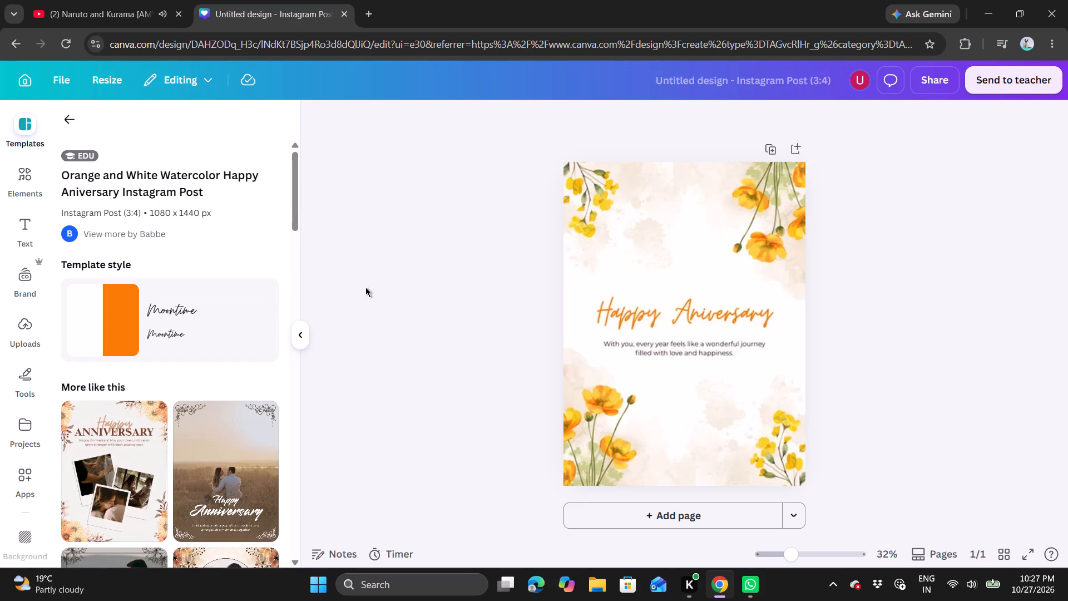
{"action": "left_click", "coordinate": [63, 111]}
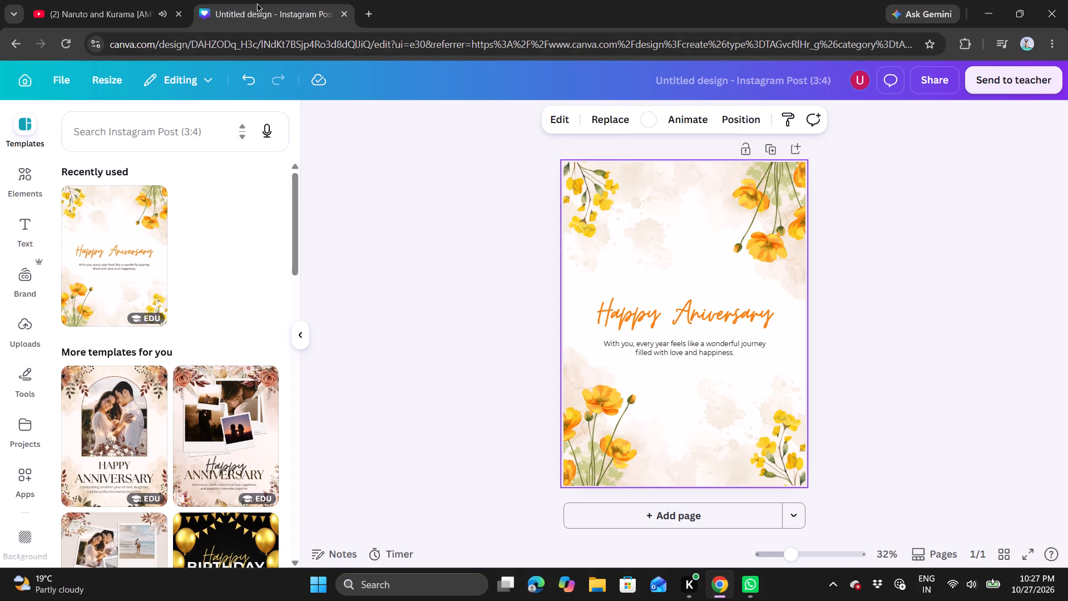
{"action": "left_click", "coordinate": [6, 42]}
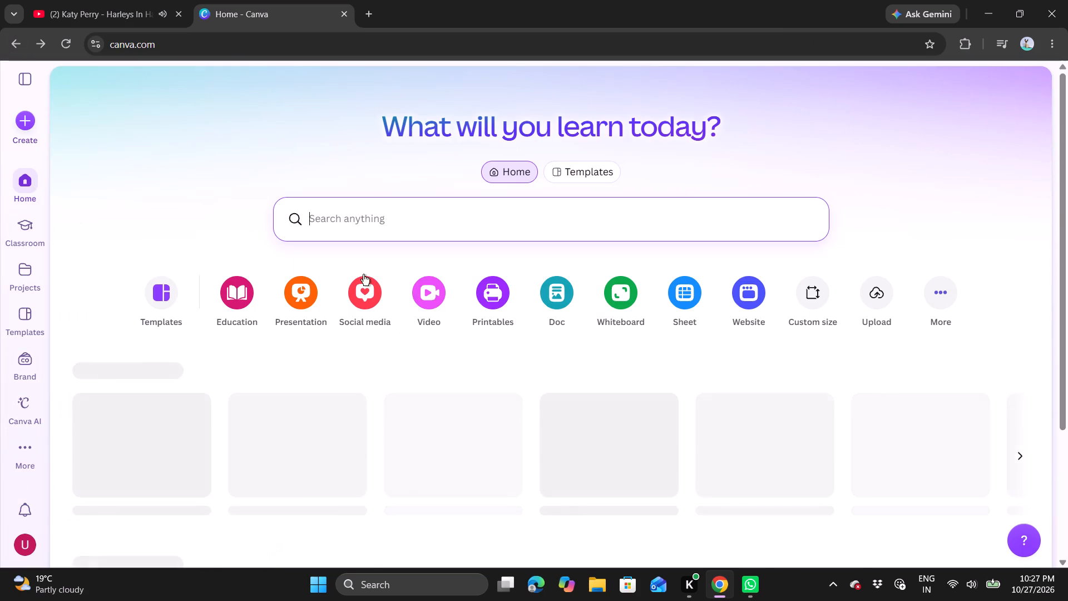
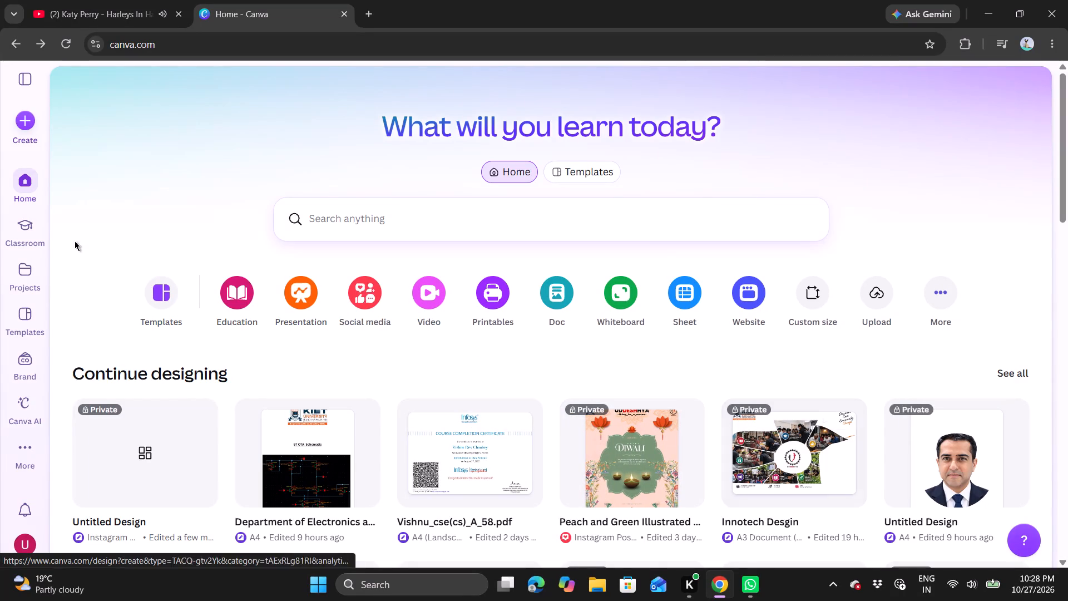
Create a new blank design in the Document (A3, Portrait) format, finding it by searching the design types for "A3".
{"action": "left_click", "coordinate": [22, 124]}
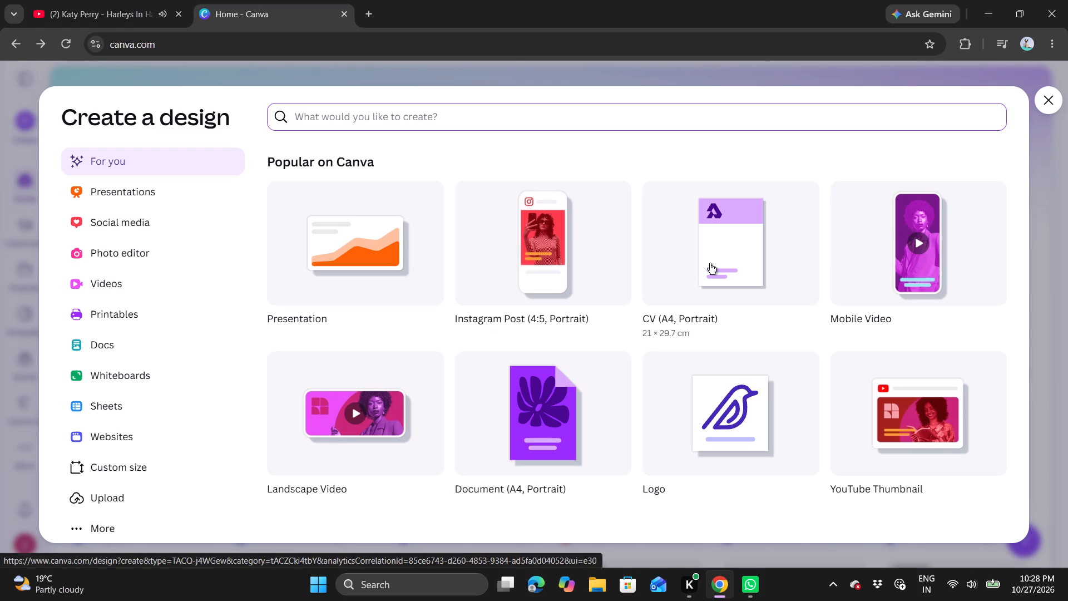
{"action": "scroll", "coordinate": [526, 297], "scroll_direction": "down", "scroll_amount": 1}
{"action": "scroll", "coordinate": [359, 351], "scroll_direction": "down", "scroll_amount": 1}
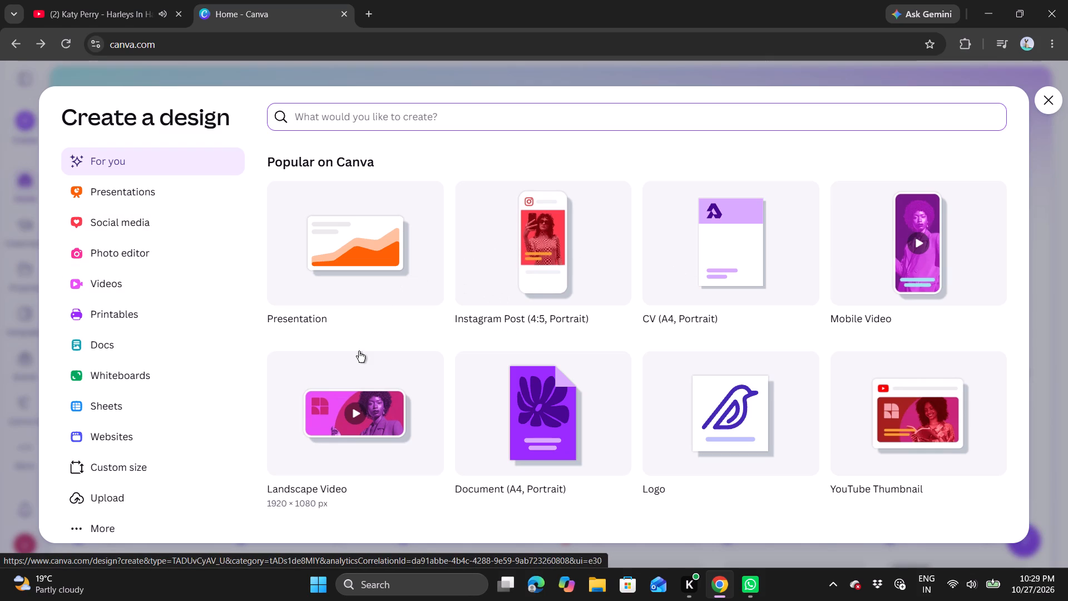
{"action": "scroll", "coordinate": [359, 351], "scroll_direction": "down", "scroll_amount": 1}
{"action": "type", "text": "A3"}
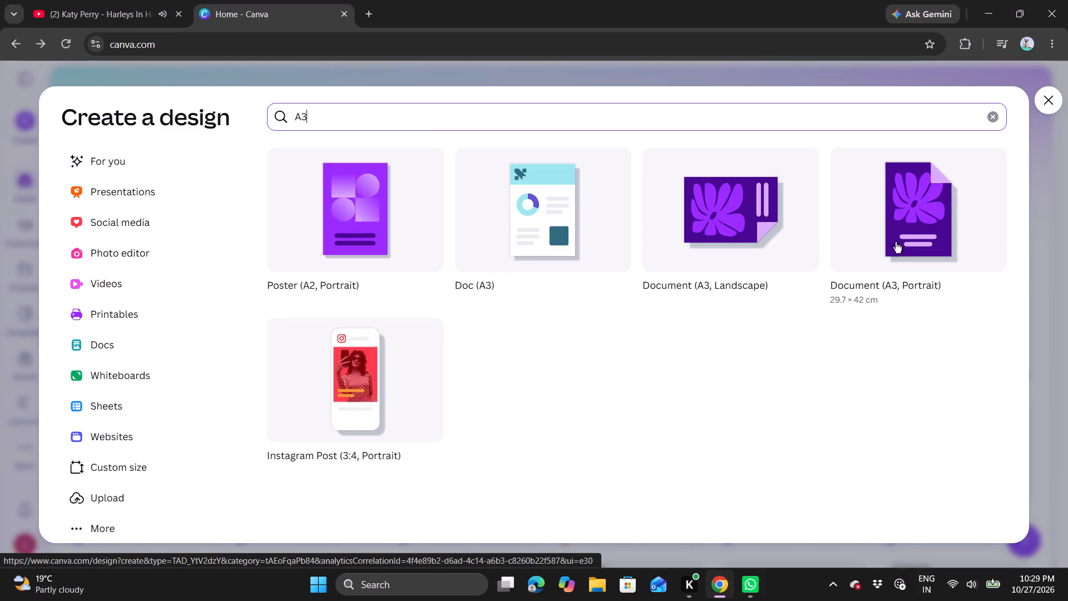
{"action": "left_click", "coordinate": [913, 218]}
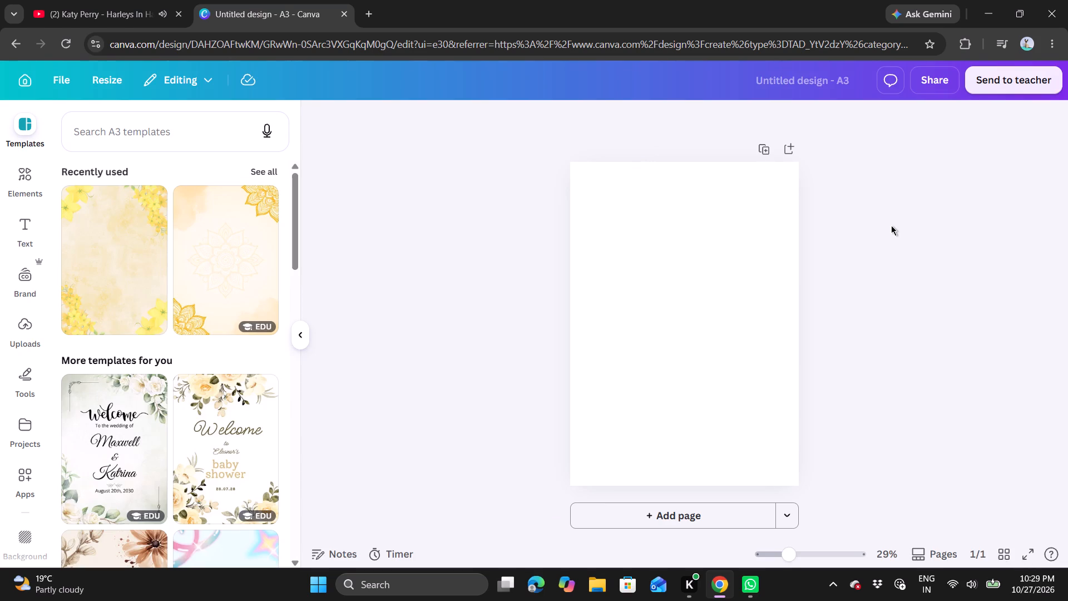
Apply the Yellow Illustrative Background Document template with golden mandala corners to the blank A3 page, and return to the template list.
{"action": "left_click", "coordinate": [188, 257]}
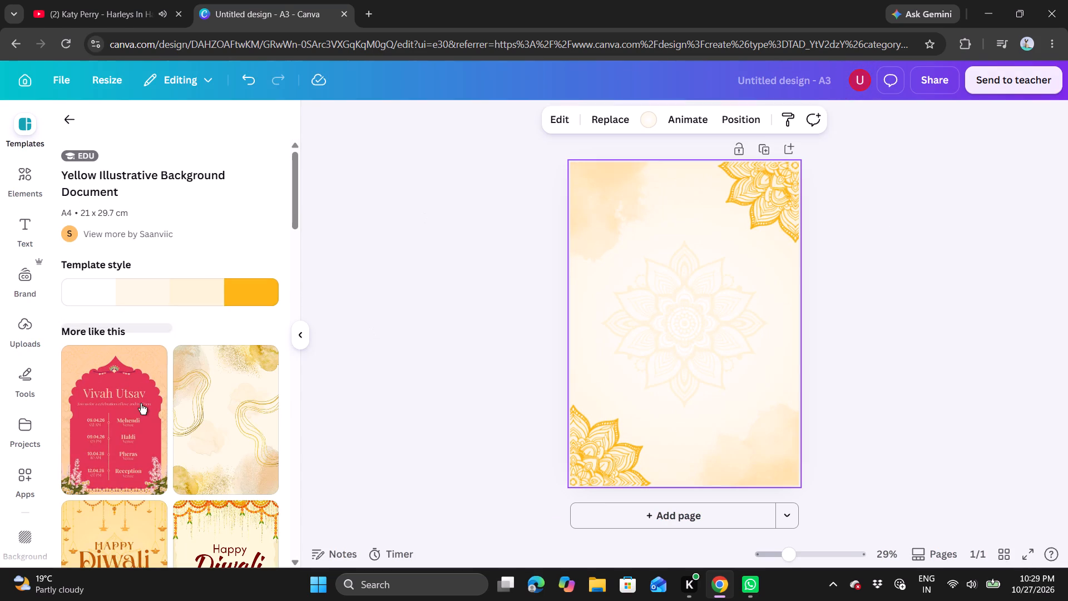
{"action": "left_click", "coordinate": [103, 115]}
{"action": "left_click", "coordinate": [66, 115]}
Search the A3 templates for "deepawali" and look through the designs.
{"action": "left_click", "coordinate": [180, 141]}
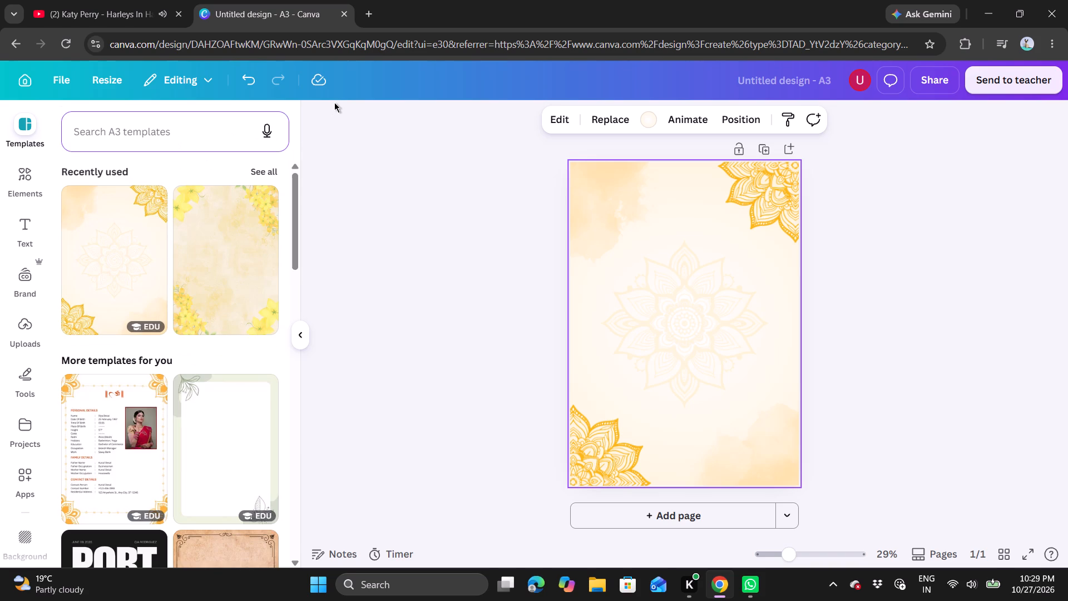
{"action": "left_click", "coordinate": [116, 127]}
{"action": "type", "text": "dee"}
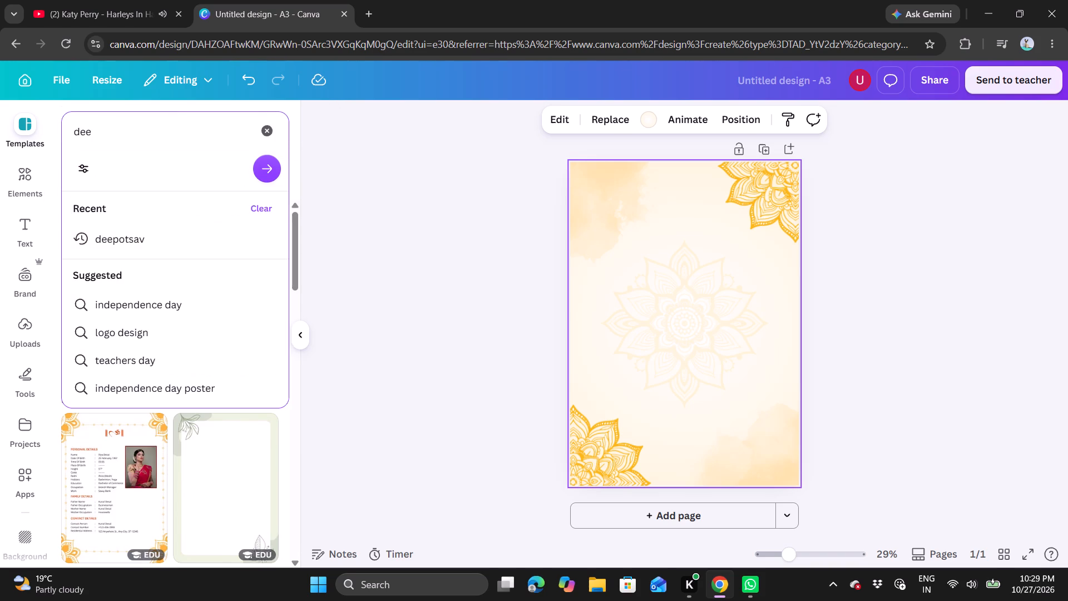
{"action": "type", "text": "pawa;"}
{"action": "key", "text": "BackSpace"}
{"action": "type", "text": "lo"}
{"action": "key", "text": "BackSpace"}
{"action": "key", "text": "i"}
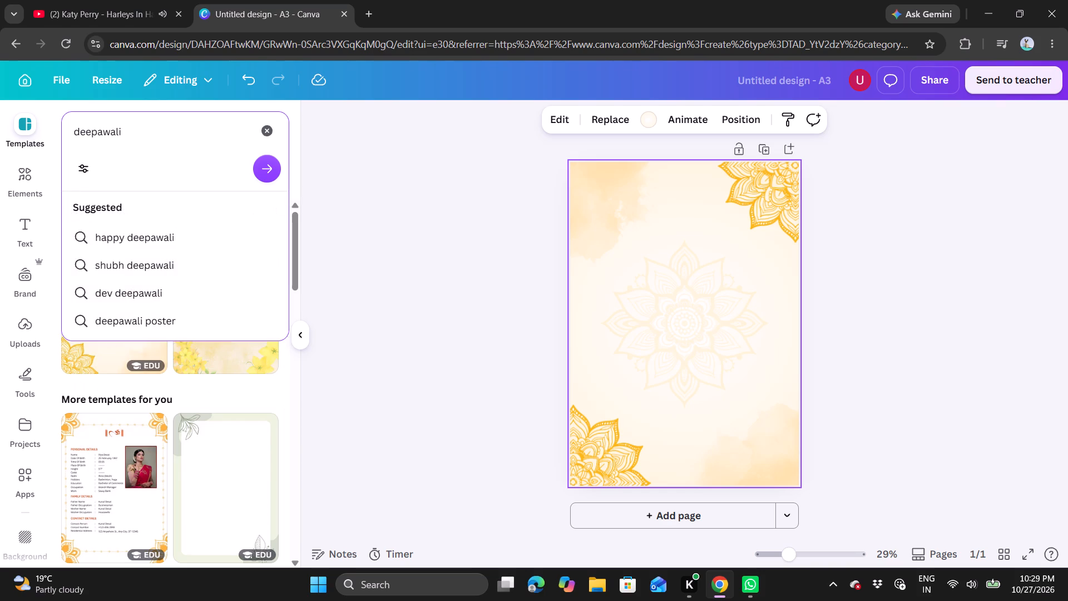
{"action": "key", "text": "Return"}
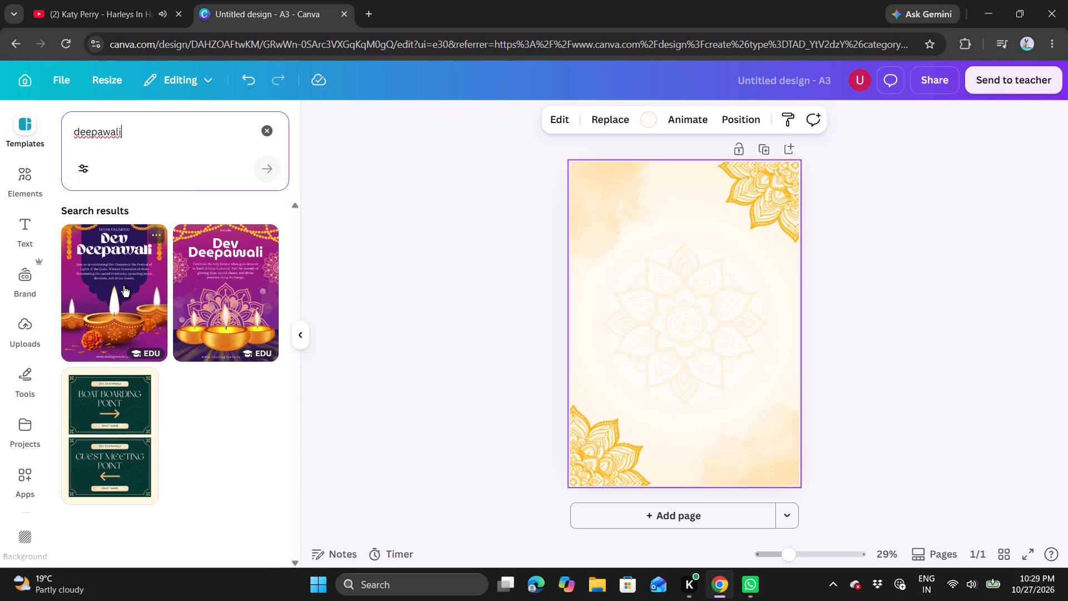
{"action": "scroll", "coordinate": [133, 397], "scroll_direction": "down", "scroll_amount": 1}
{"action": "scroll", "coordinate": [133, 397], "scroll_direction": "up", "scroll_amount": 1}
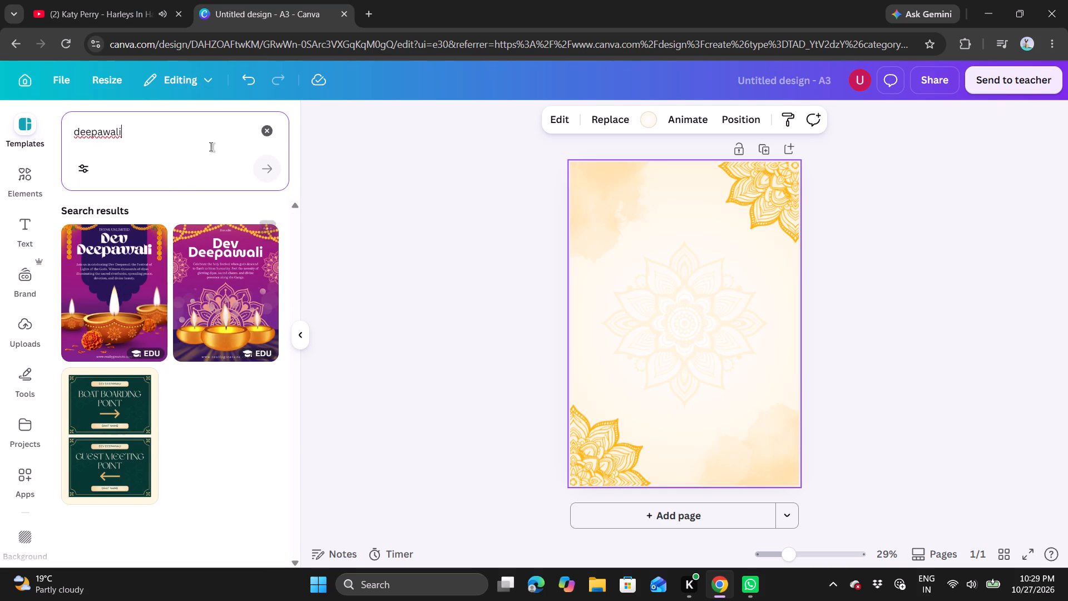
Search the A3 templates for "diwali" and look through the designs.
{"action": "key", "text": "ctrl+BackSpace"}
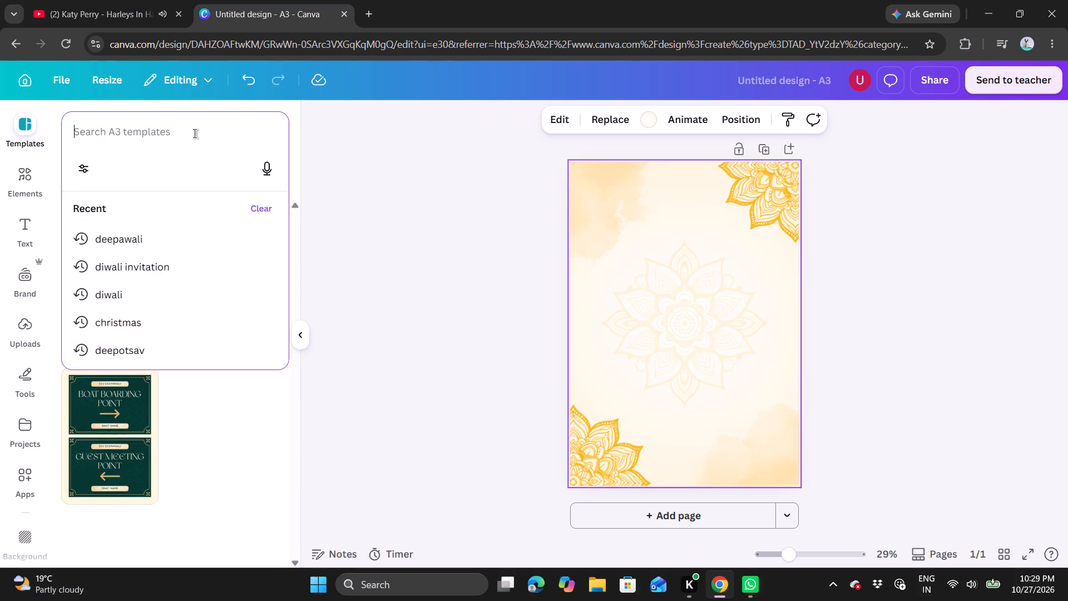
{"action": "type", "text": "diwa"}
{"action": "type", "text": "li"}
{"action": "key", "text": "Return"}
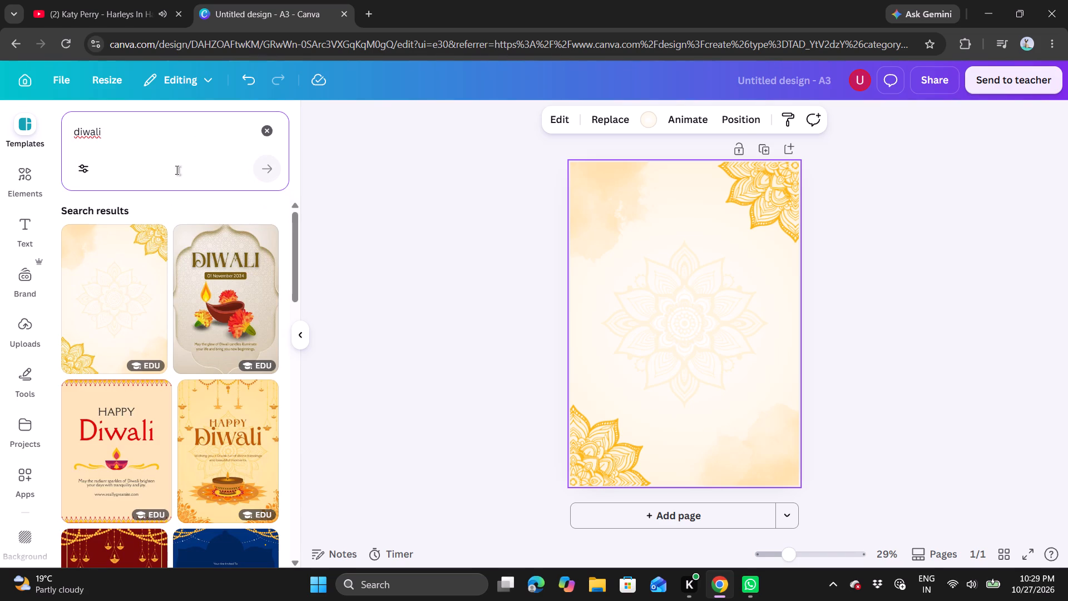
{"action": "scroll", "coordinate": [208, 381], "scroll_direction": "down", "scroll_amount": 3}
{"action": "scroll", "coordinate": [208, 381], "scroll_direction": "up", "scroll_amount": 1}
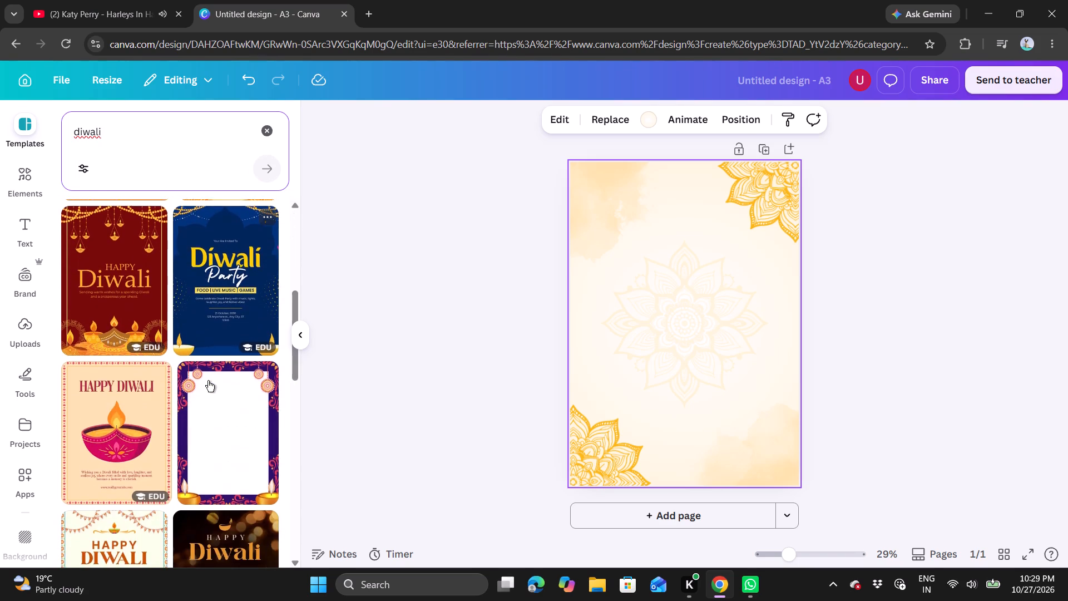
{"action": "scroll", "coordinate": [208, 381], "scroll_direction": "up", "scroll_amount": 1}
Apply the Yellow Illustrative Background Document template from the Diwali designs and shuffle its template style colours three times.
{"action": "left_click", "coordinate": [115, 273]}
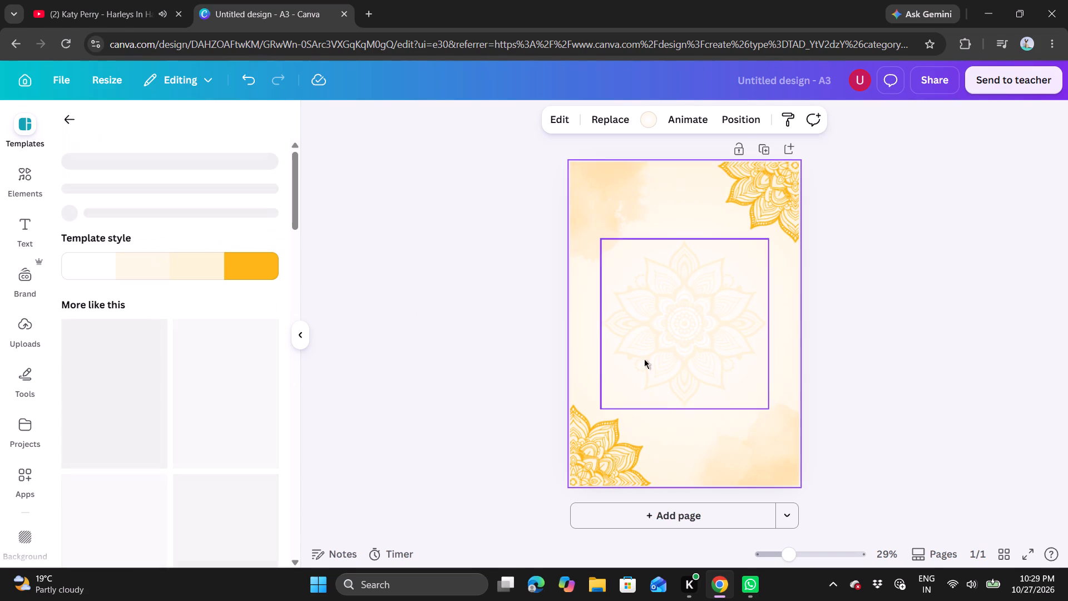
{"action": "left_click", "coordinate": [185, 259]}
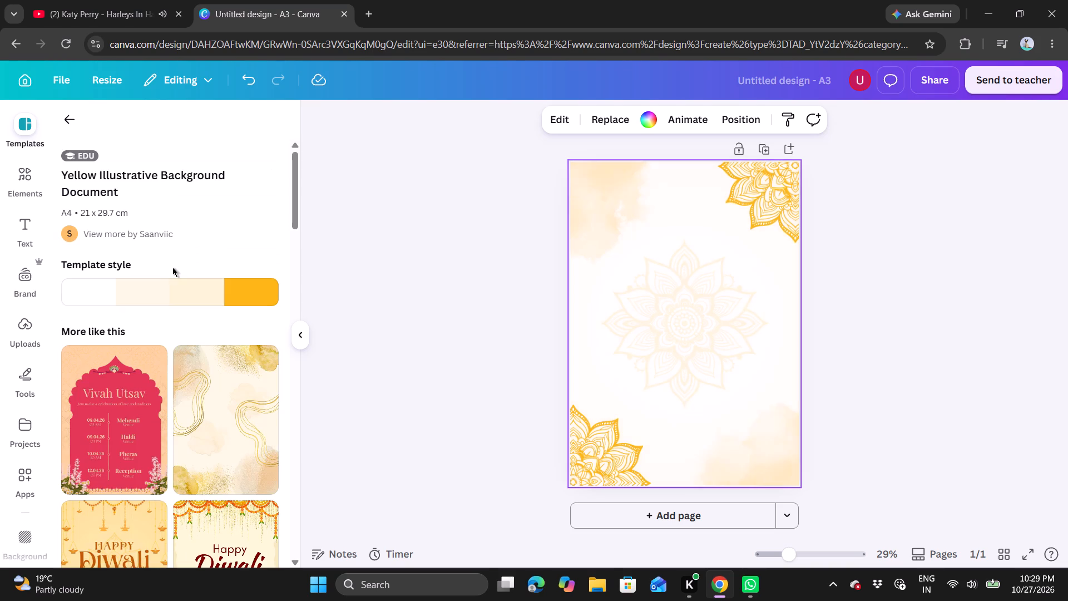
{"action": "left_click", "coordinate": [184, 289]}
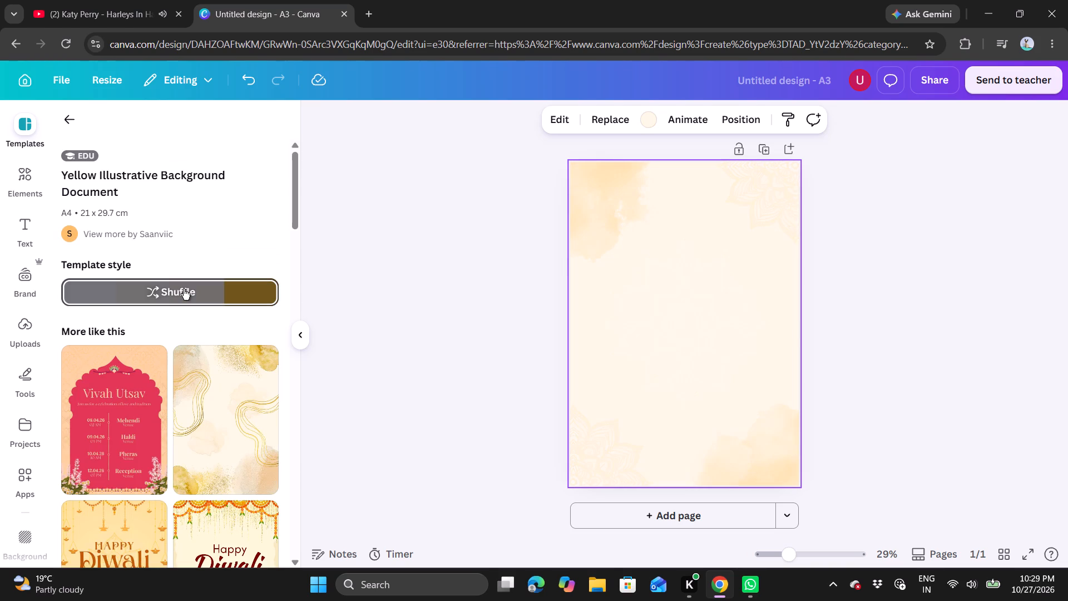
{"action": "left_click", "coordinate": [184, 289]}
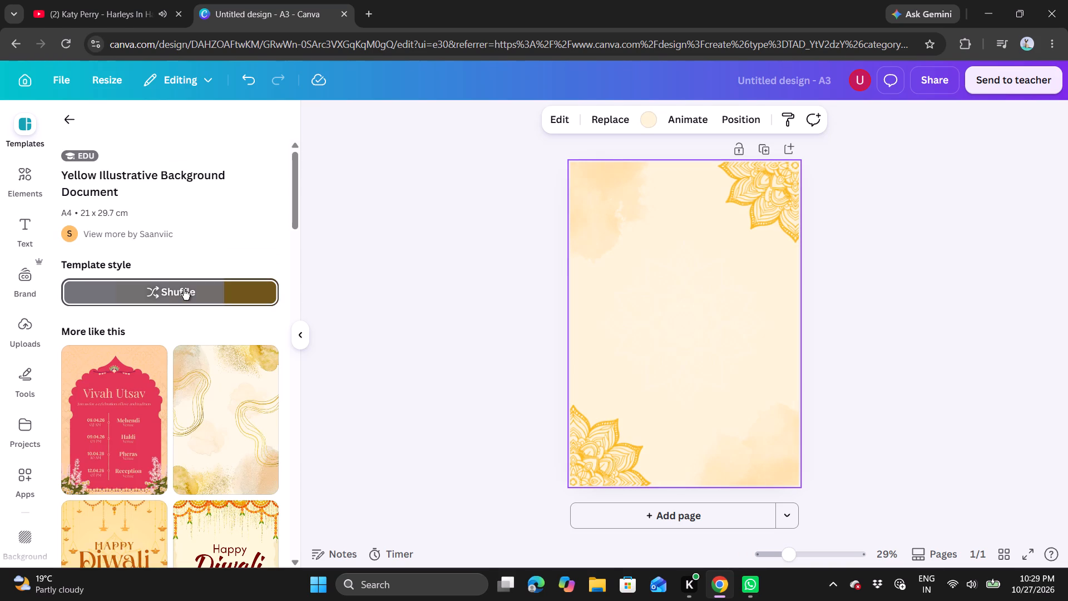
Replace the page design with the similar Gold Watercolor Background Document template.
{"action": "left_click", "coordinate": [226, 422]}
Browse the templates similar to Gold Watercolor Background Document for an alternative poster background.
{"action": "scroll", "coordinate": [291, 352], "scroll_direction": "down", "scroll_amount": 2}
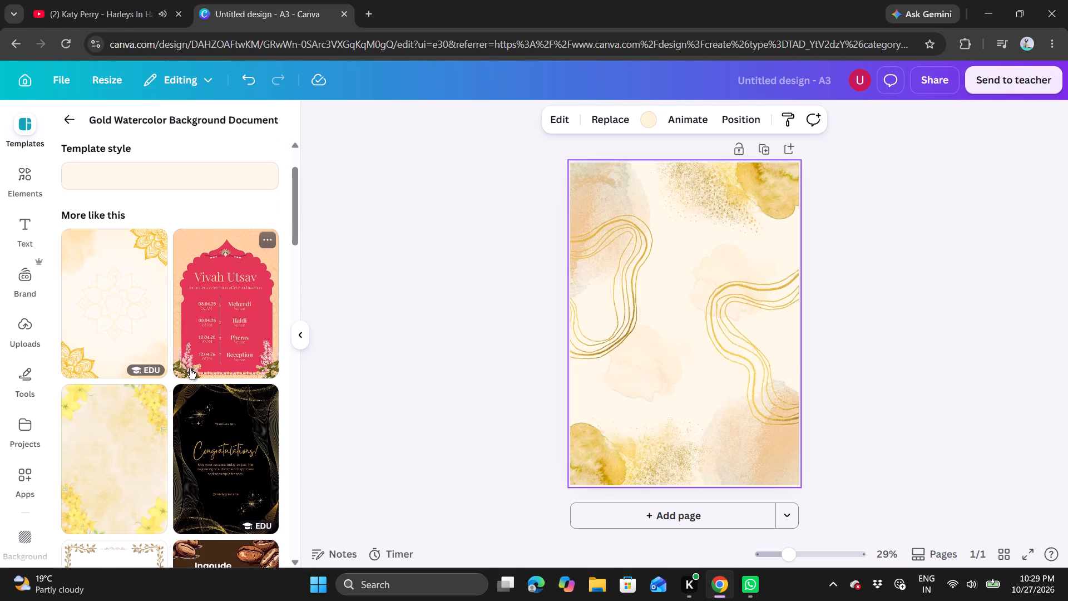
{"action": "scroll", "coordinate": [190, 368], "scroll_direction": "down", "scroll_amount": 3}
{"action": "scroll", "coordinate": [150, 409], "scroll_direction": "down", "scroll_amount": 3}
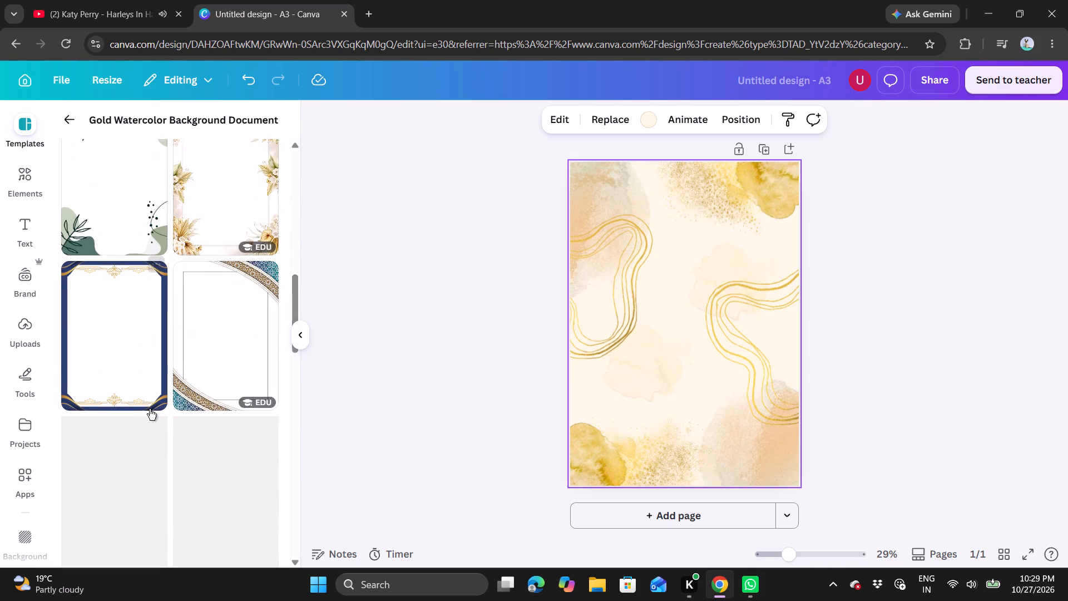
{"action": "scroll", "coordinate": [150, 409], "scroll_direction": "down", "scroll_amount": 2}
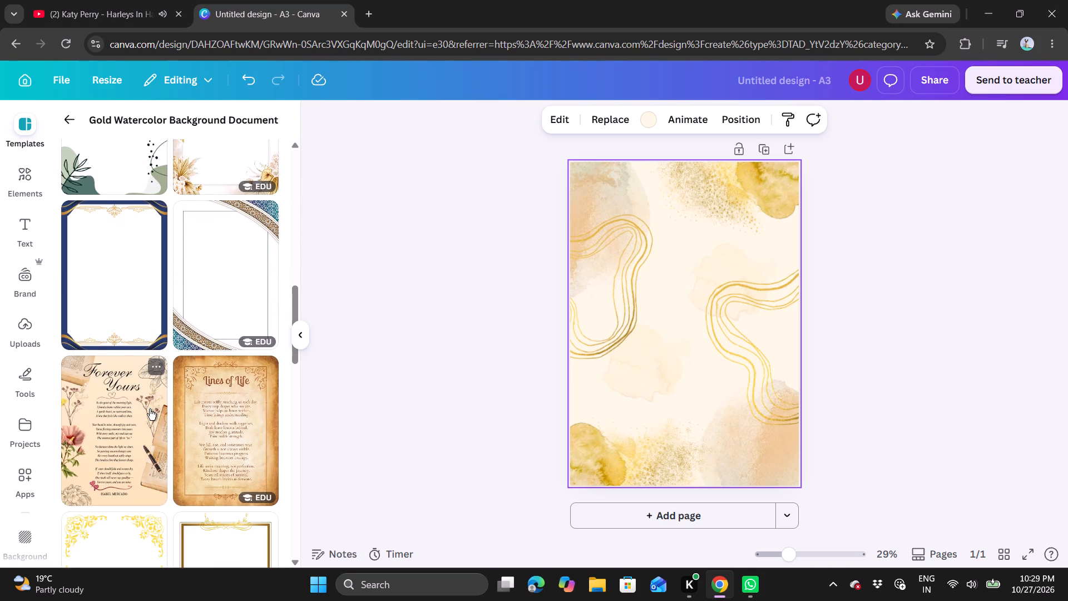
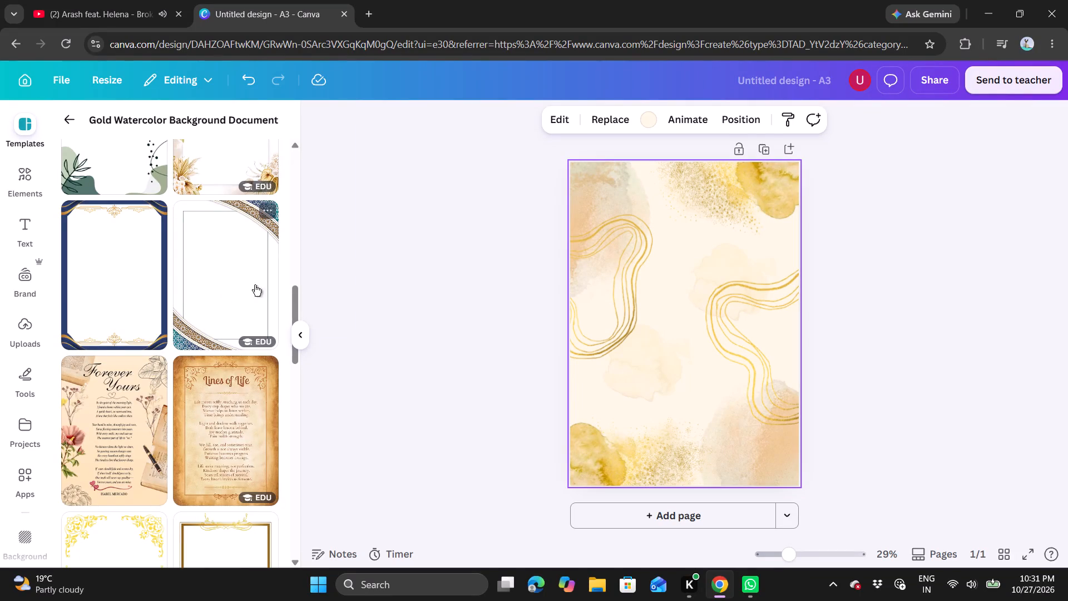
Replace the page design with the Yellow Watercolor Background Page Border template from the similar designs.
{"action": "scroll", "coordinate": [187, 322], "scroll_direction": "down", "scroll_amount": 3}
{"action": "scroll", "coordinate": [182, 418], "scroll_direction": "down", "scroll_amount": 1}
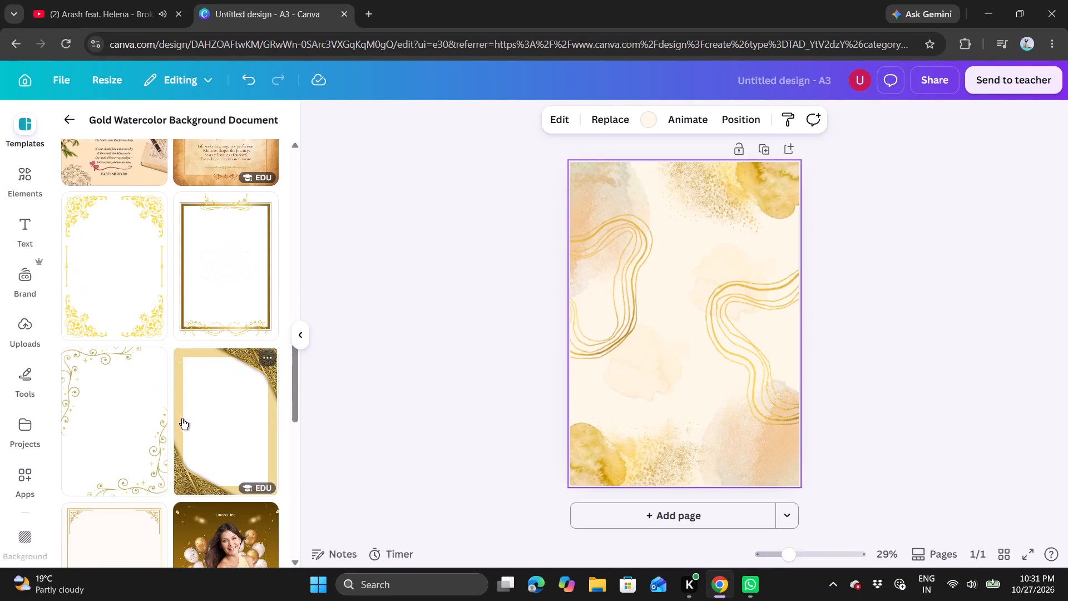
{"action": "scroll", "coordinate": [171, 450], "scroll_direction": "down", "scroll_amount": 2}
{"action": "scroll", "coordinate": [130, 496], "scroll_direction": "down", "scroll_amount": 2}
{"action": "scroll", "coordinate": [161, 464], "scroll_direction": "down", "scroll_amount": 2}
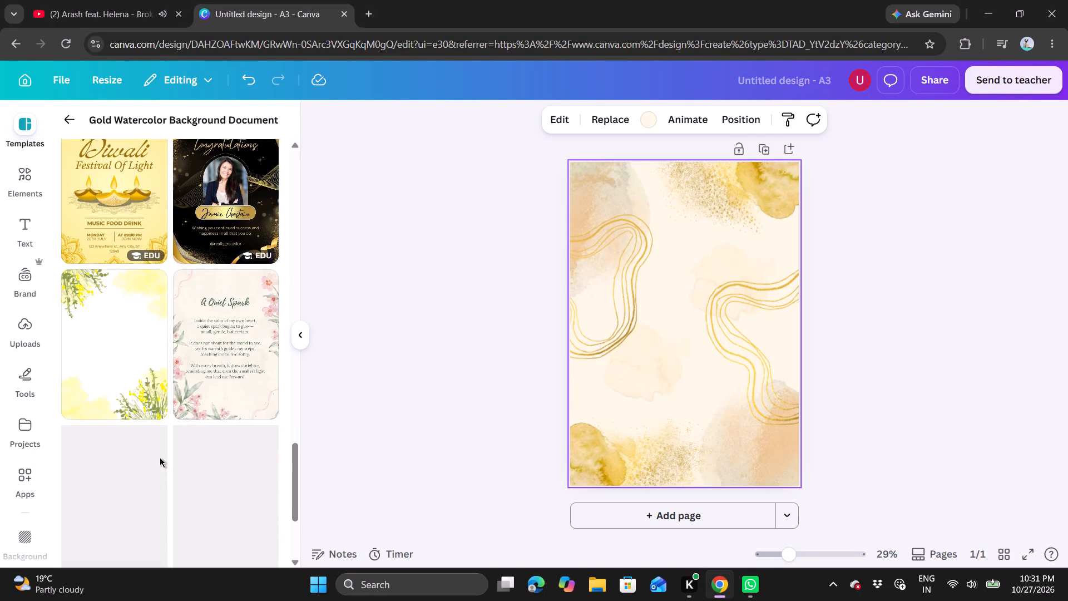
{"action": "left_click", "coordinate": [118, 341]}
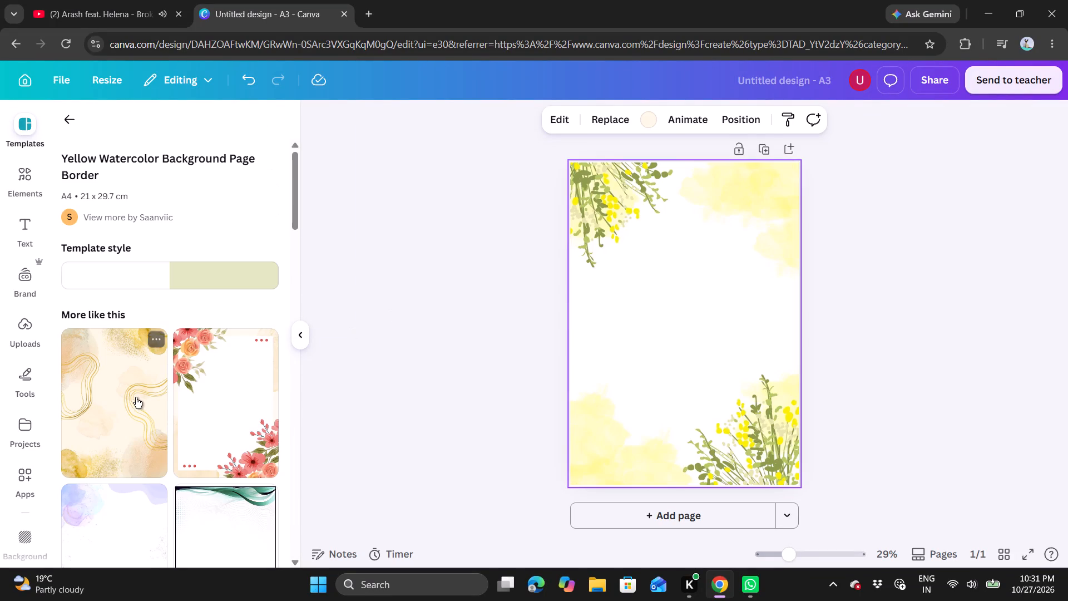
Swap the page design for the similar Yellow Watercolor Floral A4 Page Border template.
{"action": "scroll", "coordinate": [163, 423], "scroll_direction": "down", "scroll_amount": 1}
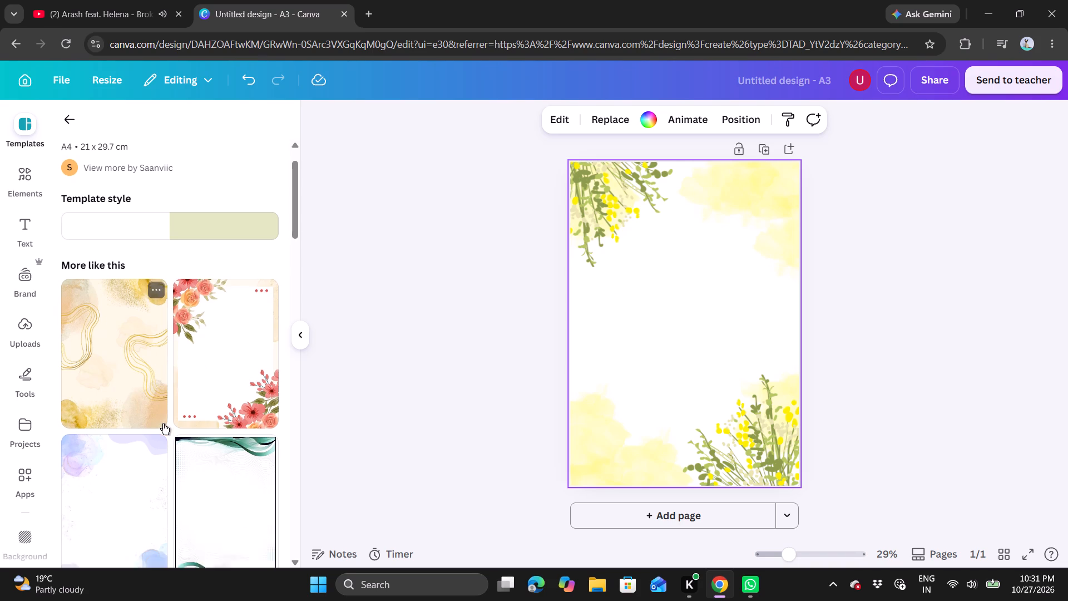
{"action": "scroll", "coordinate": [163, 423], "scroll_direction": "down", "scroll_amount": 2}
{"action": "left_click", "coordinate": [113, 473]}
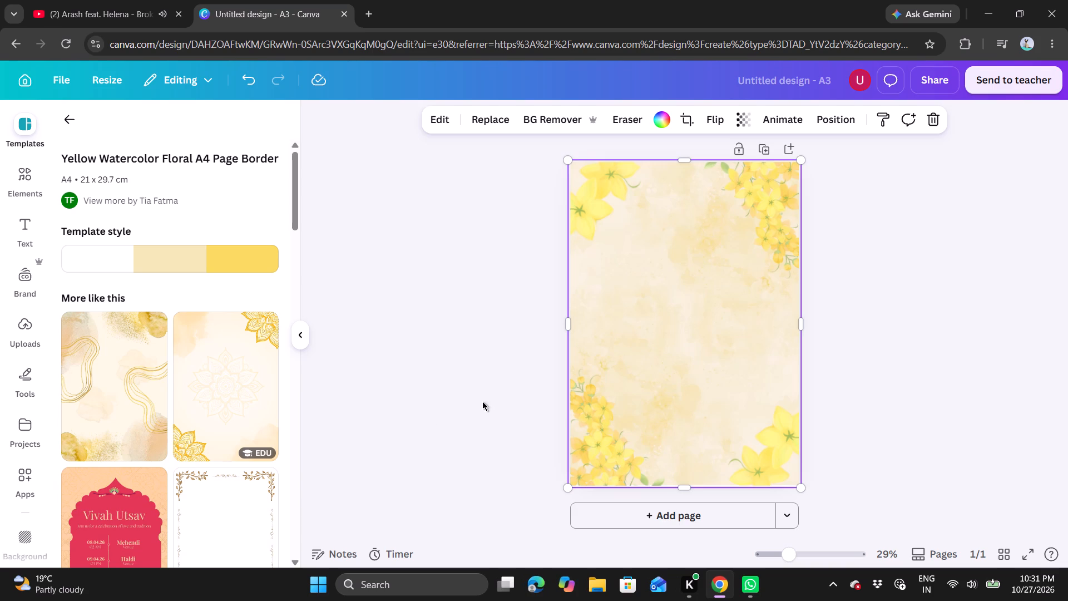
Find and apply the Red and Purple Illustrative Diwali A4 Portrait template from the similar designs.
{"action": "scroll", "coordinate": [170, 331], "scroll_direction": "down", "scroll_amount": 2}
{"action": "scroll", "coordinate": [132, 388], "scroll_direction": "down", "scroll_amount": 1}
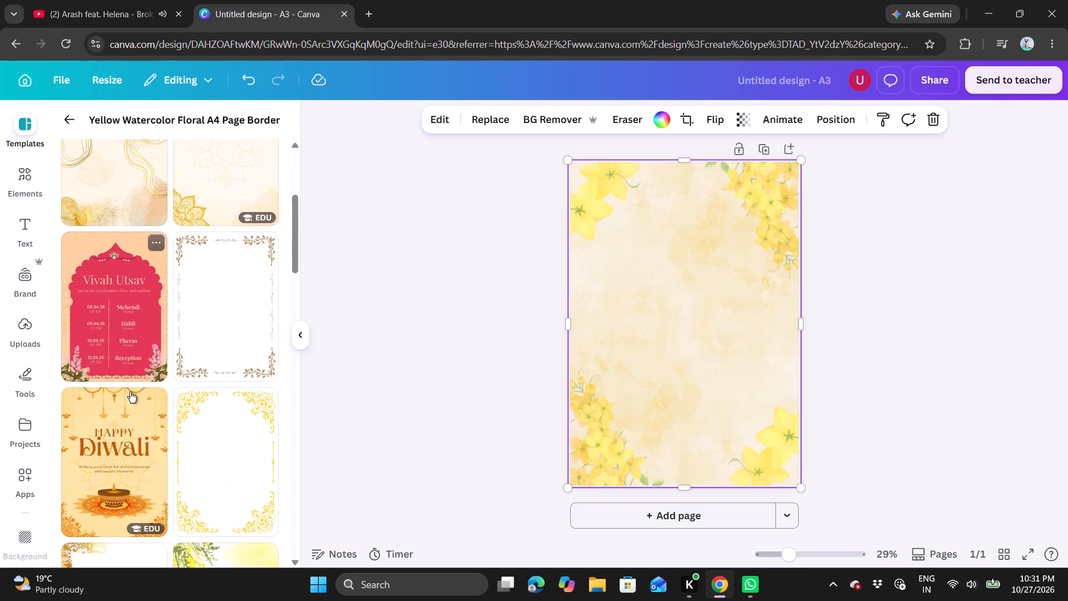
{"action": "scroll", "coordinate": [130, 392], "scroll_direction": "down", "scroll_amount": 1}
{"action": "scroll", "coordinate": [130, 450], "scroll_direction": "down", "scroll_amount": 1}
{"action": "scroll", "coordinate": [145, 492], "scroll_direction": "down", "scroll_amount": 4}
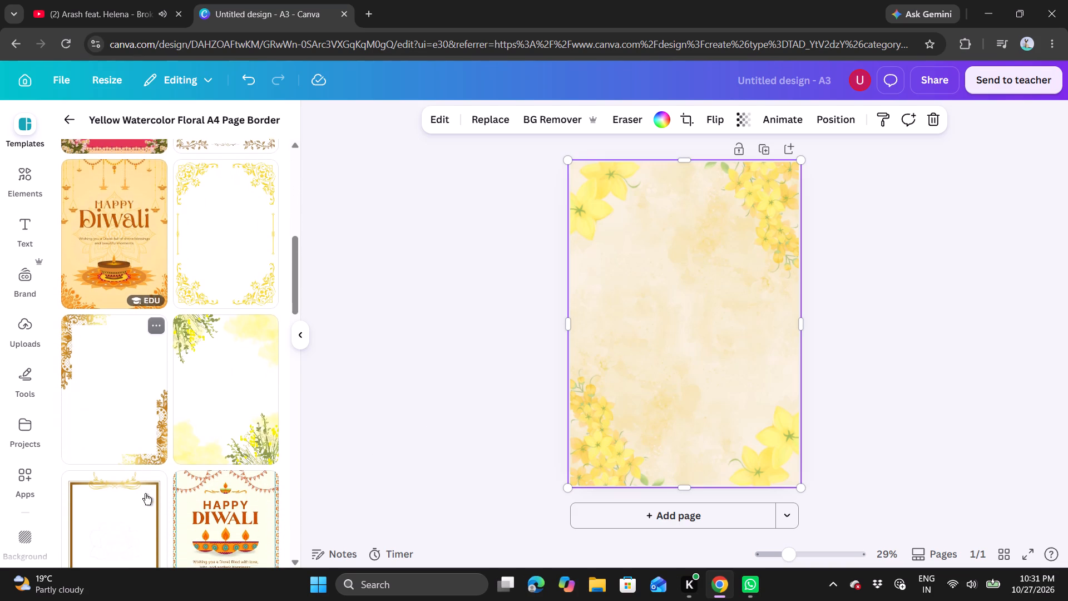
{"action": "scroll", "coordinate": [145, 494], "scroll_direction": "down", "scroll_amount": 1}
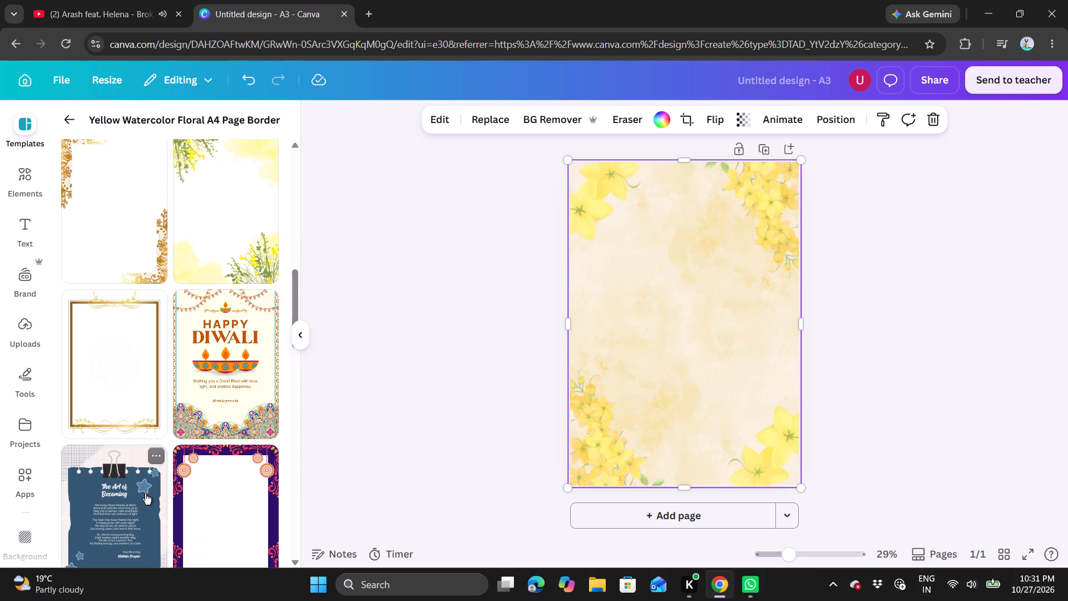
{"action": "left_click", "coordinate": [229, 524]}
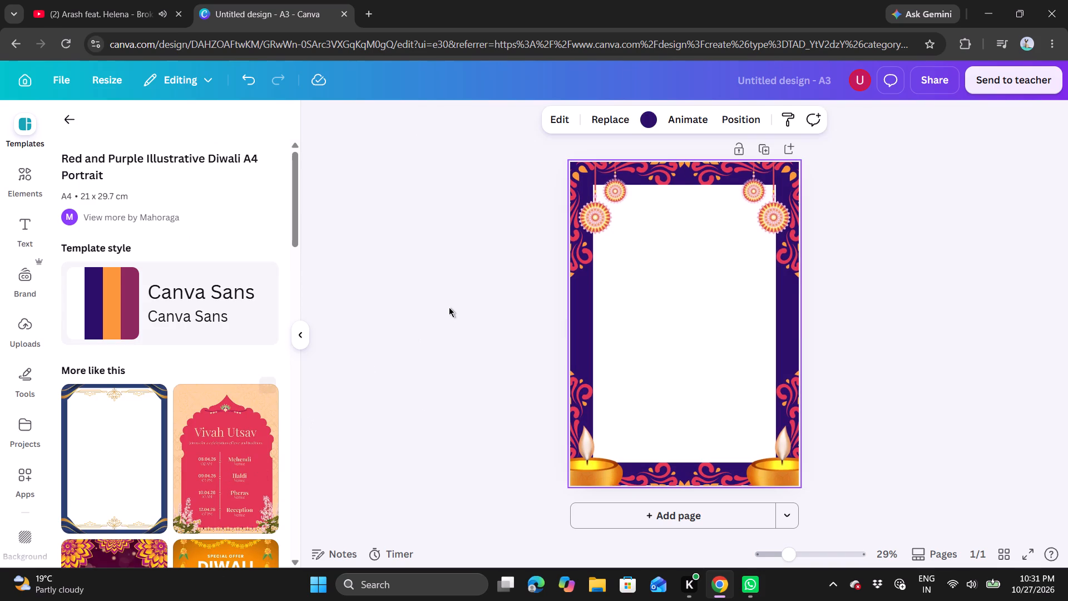
Try crimson #e23754 as the page background colour, then set it to the light orange already used in the design.
{"action": "scroll", "coordinate": [487, 284], "scroll_direction": "down", "scroll_amount": 2}
{"action": "left_click", "coordinate": [651, 120]}
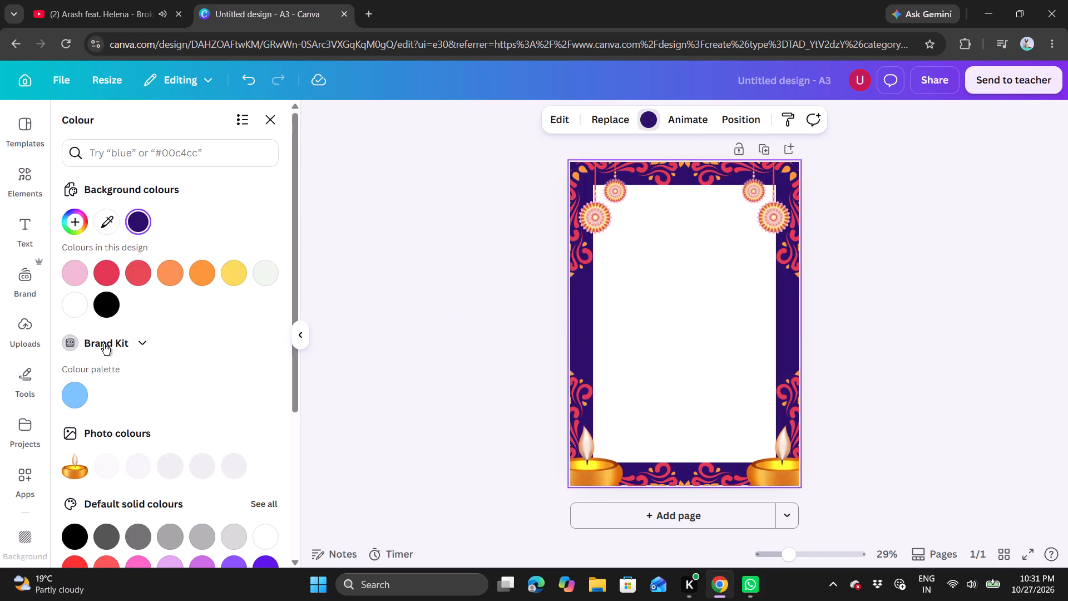
{"action": "left_click", "coordinate": [143, 269]}
{"action": "left_click", "coordinate": [95, 273]}
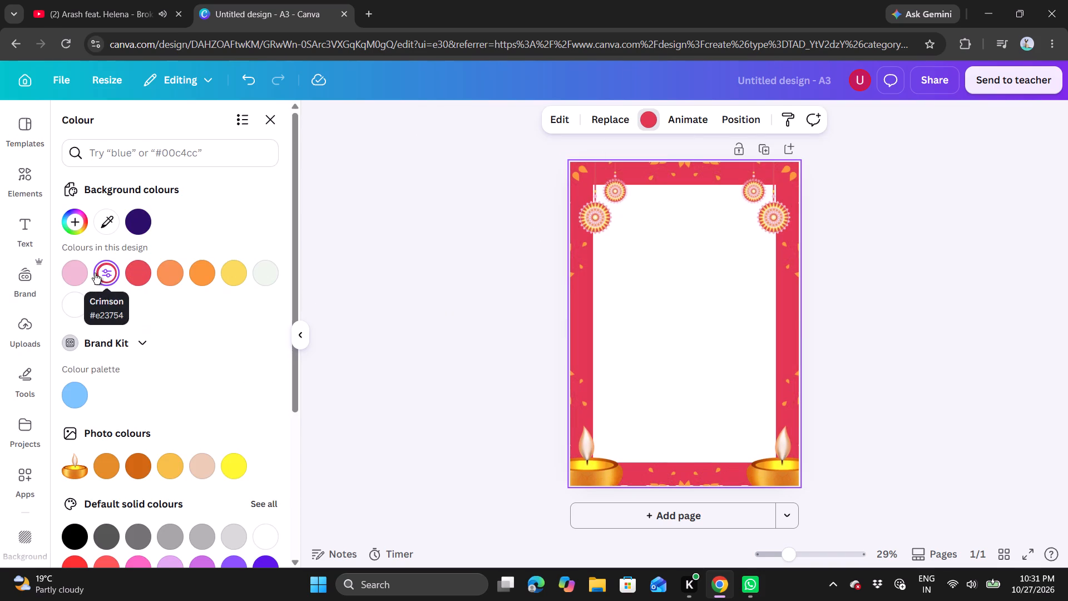
{"action": "left_click", "coordinate": [170, 273]}
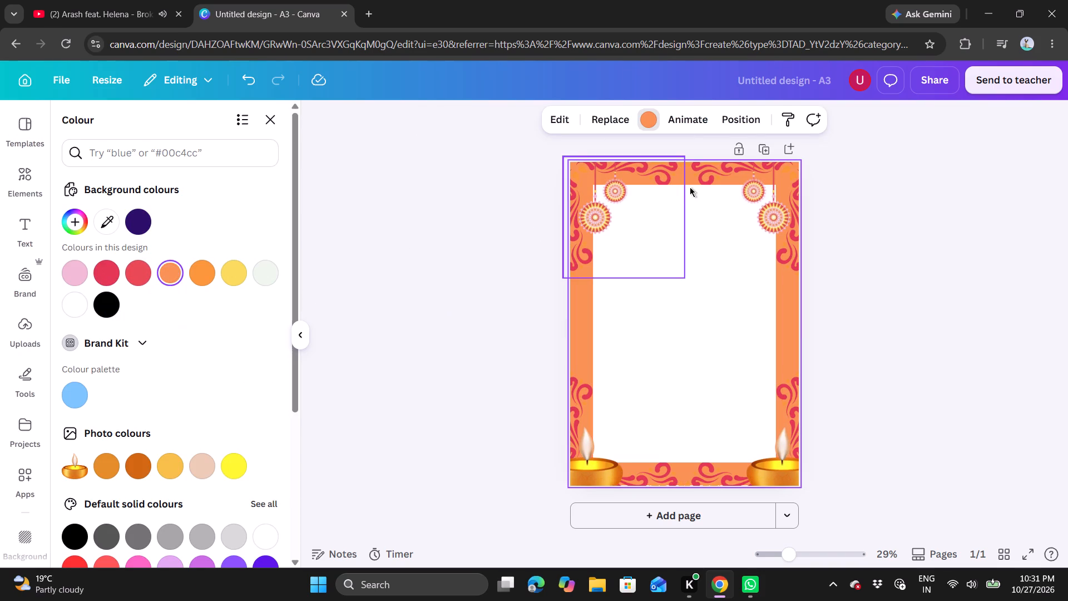
Delete the large white rectangle covering the middle of the page.
{"action": "left_click", "coordinate": [710, 215]}
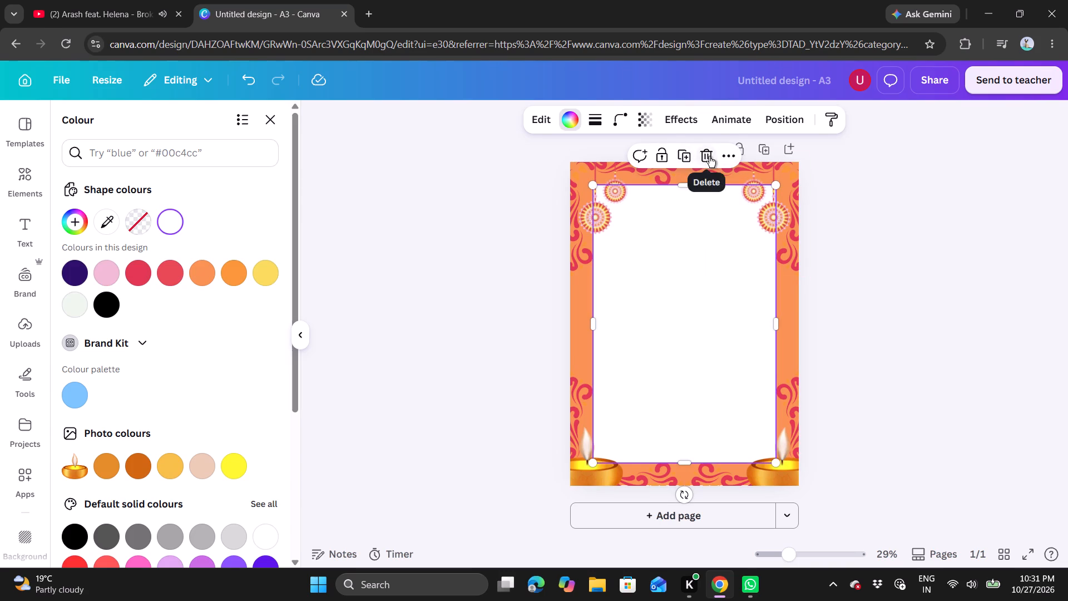
{"action": "left_click", "coordinate": [709, 156]}
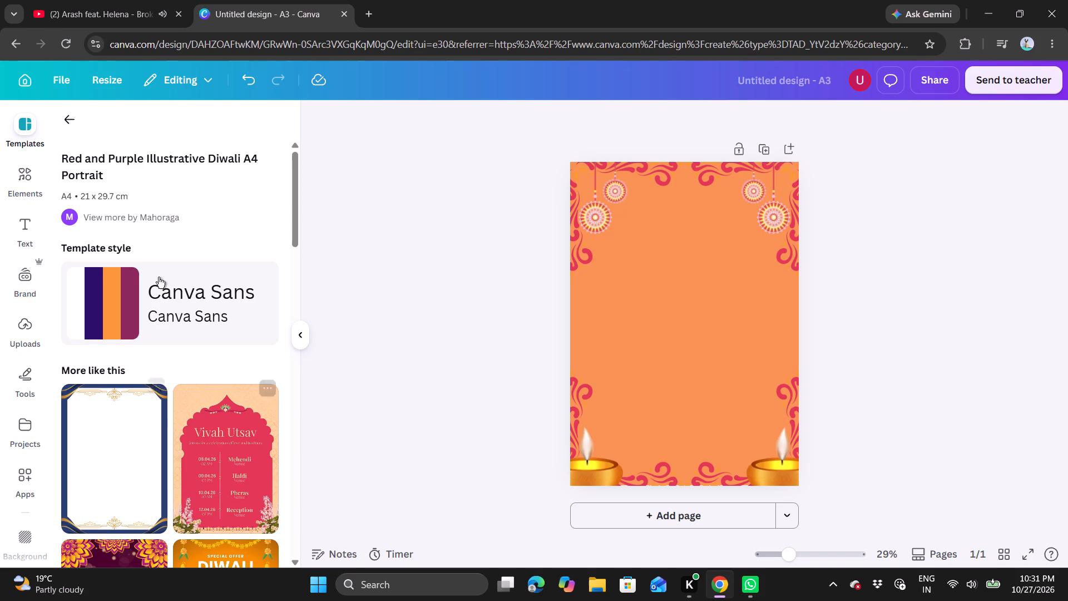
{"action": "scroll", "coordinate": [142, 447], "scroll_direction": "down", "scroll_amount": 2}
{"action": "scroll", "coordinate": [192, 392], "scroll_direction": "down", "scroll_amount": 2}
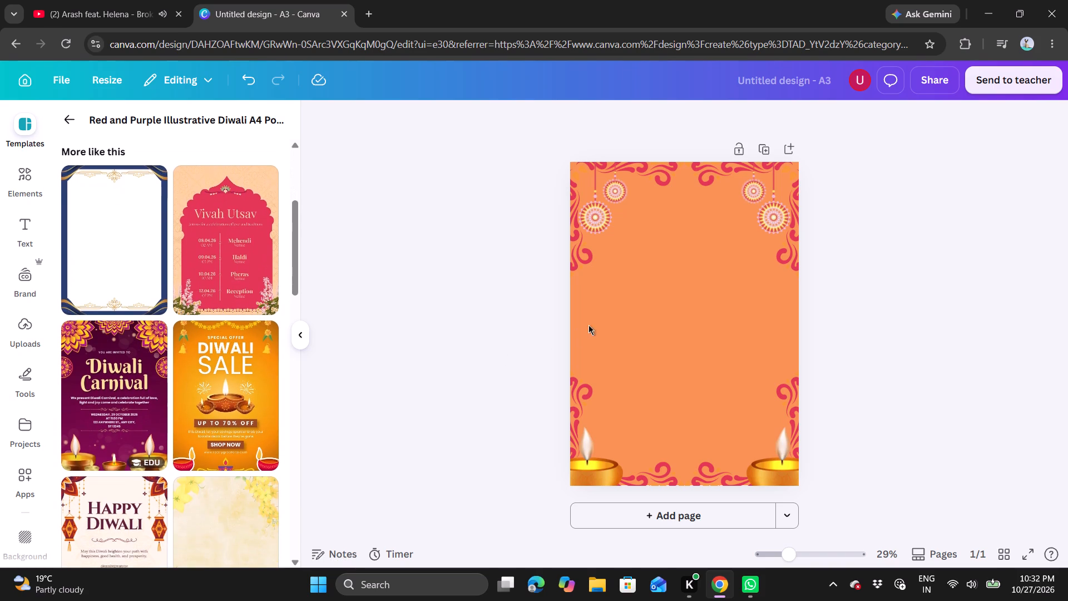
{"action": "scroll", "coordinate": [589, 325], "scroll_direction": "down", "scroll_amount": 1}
Look through the photo animation effects available for the diya in the page's lower-left corner, without applying one.
{"action": "left_click", "coordinate": [599, 459]}
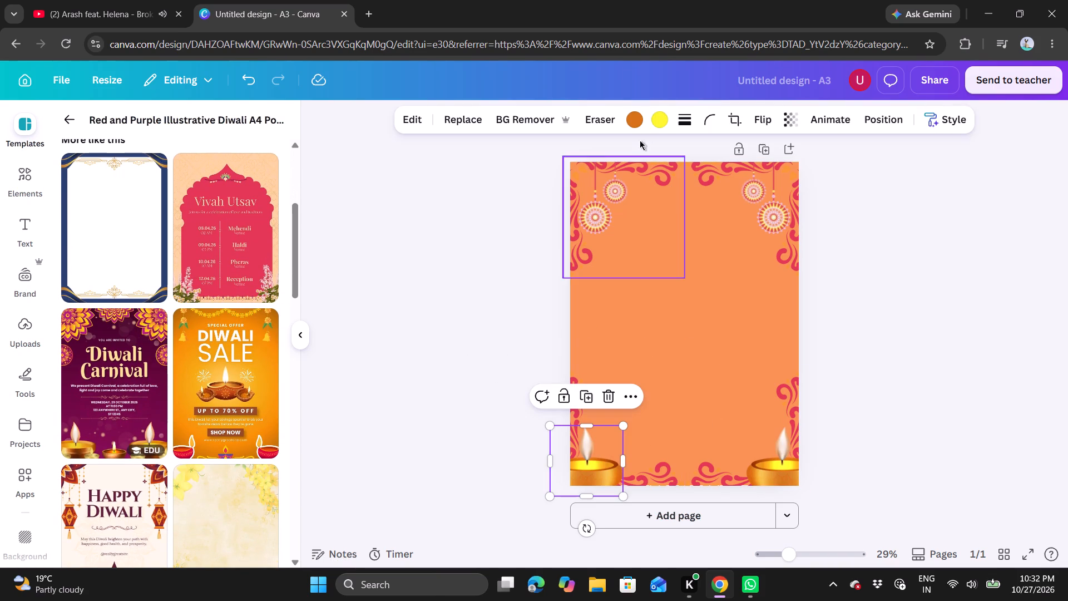
{"action": "left_click", "coordinate": [828, 117]}
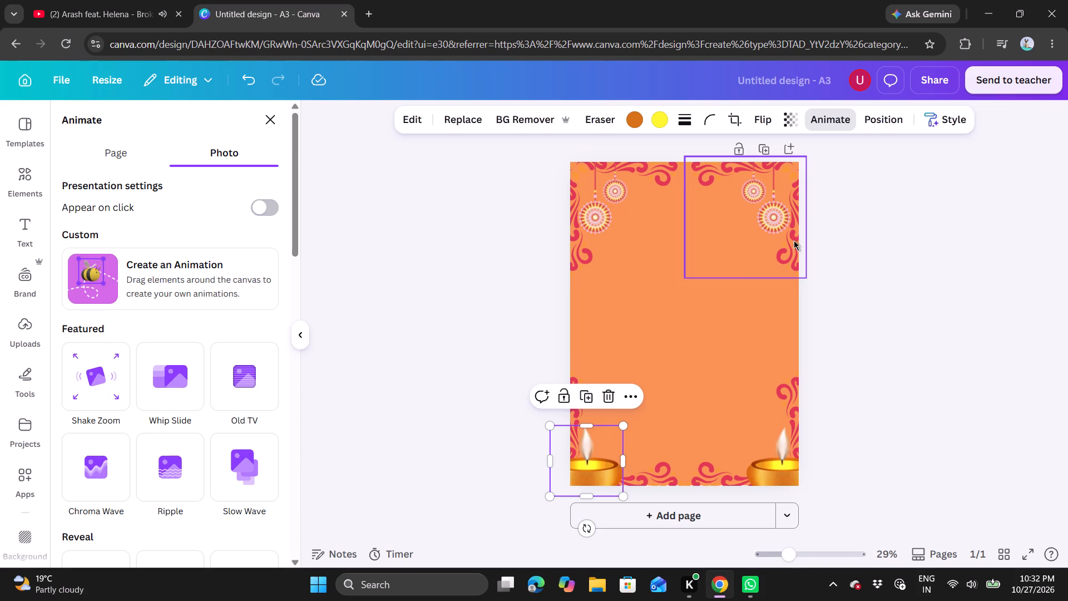
{"action": "left_click", "coordinate": [834, 117]}
{"action": "left_click", "coordinate": [827, 115]}
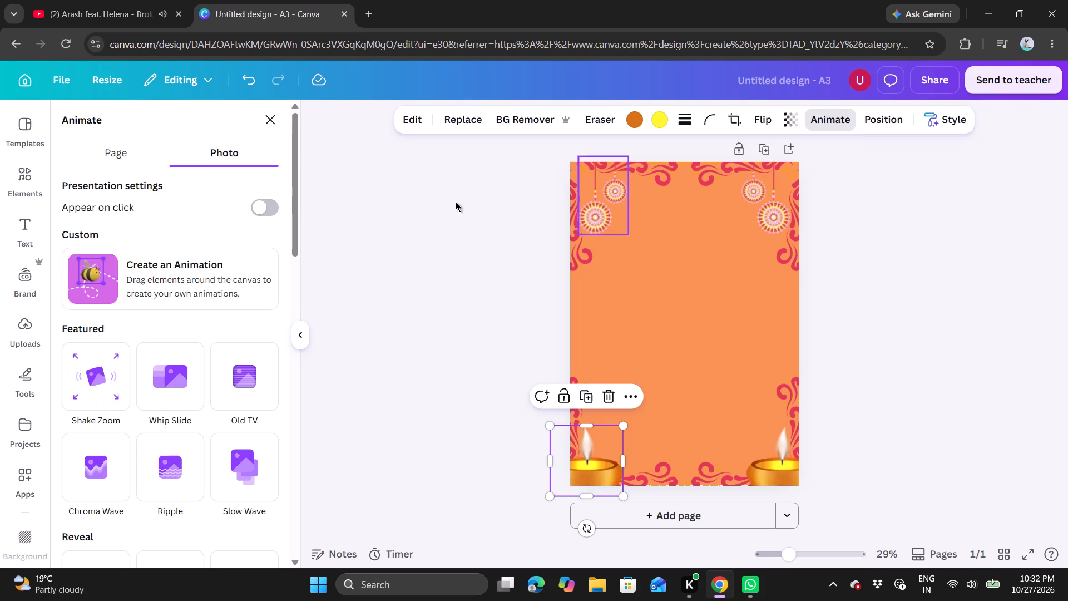
{"action": "scroll", "coordinate": [103, 381], "scroll_direction": "up", "scroll_amount": 1}
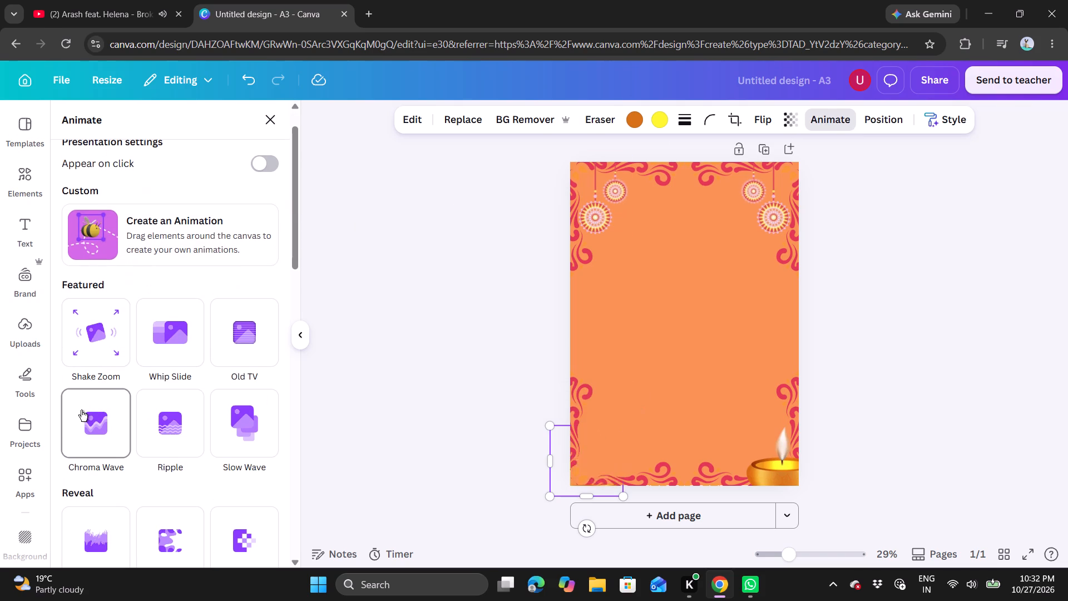
{"action": "scroll", "coordinate": [81, 410], "scroll_direction": "up", "scroll_amount": 1}
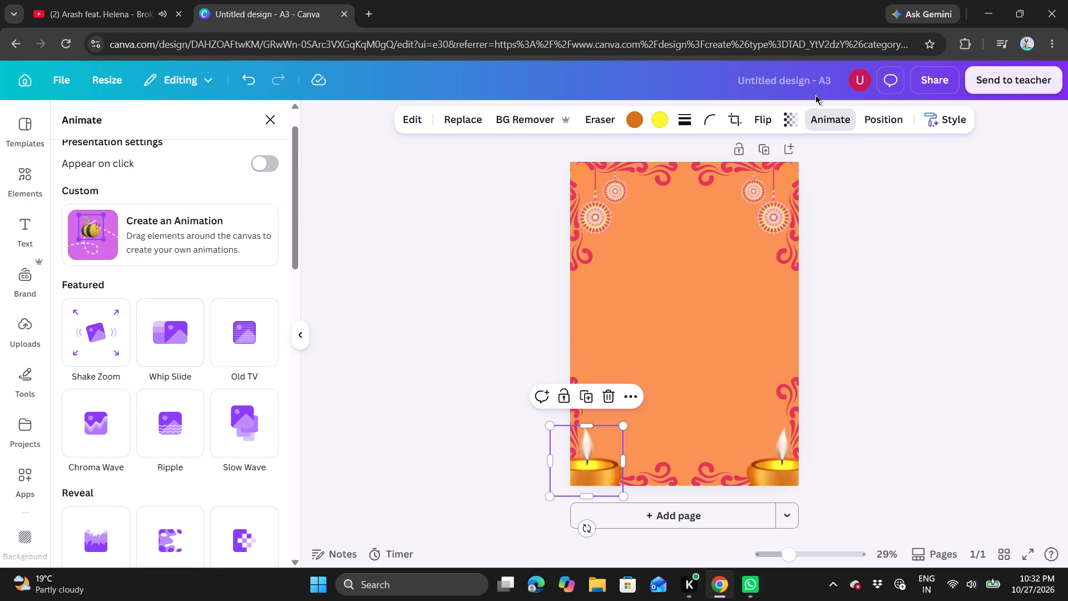
{"action": "scroll", "coordinate": [857, 91], "scroll_direction": "up", "scroll_amount": 2}
{"action": "left_click", "coordinate": [273, 116]}
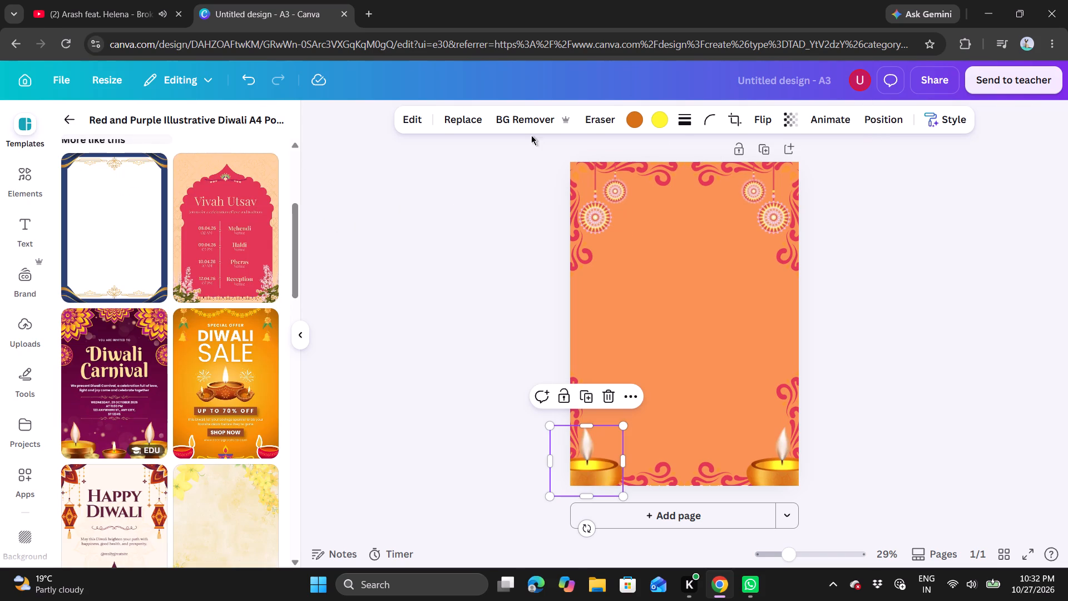
{"action": "left_click", "coordinate": [695, 277]}
{"action": "left_click", "coordinate": [684, 355]}
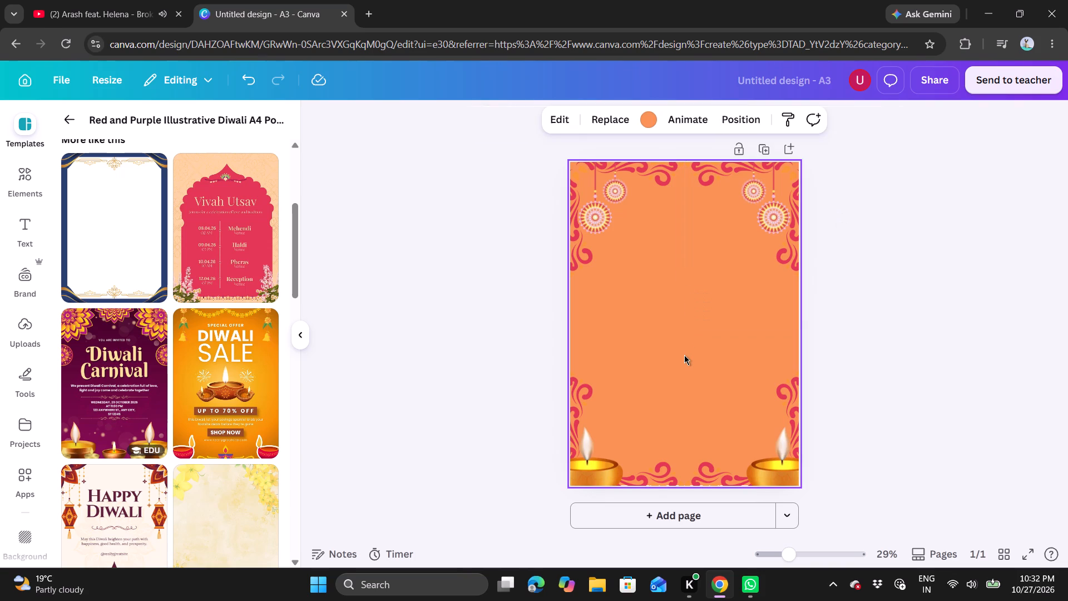
Browse the templates similar to Red and Purple Illustrative Diwali A4 Portrait for other festive background ideas.
{"action": "scroll", "coordinate": [164, 403], "scroll_direction": "down", "scroll_amount": 2}
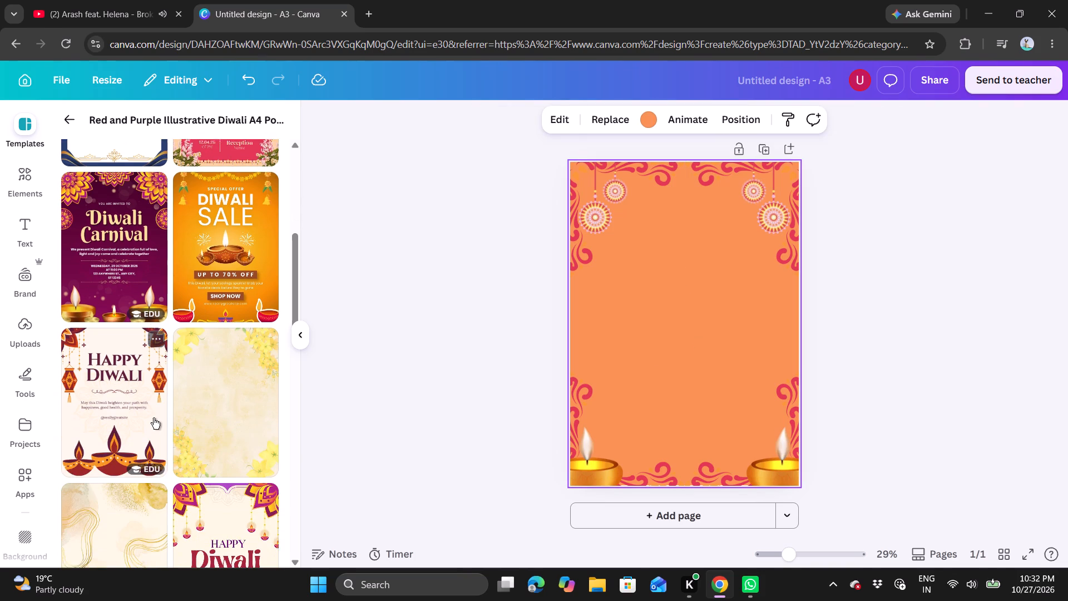
{"action": "scroll", "coordinate": [154, 418], "scroll_direction": "down", "scroll_amount": 6}
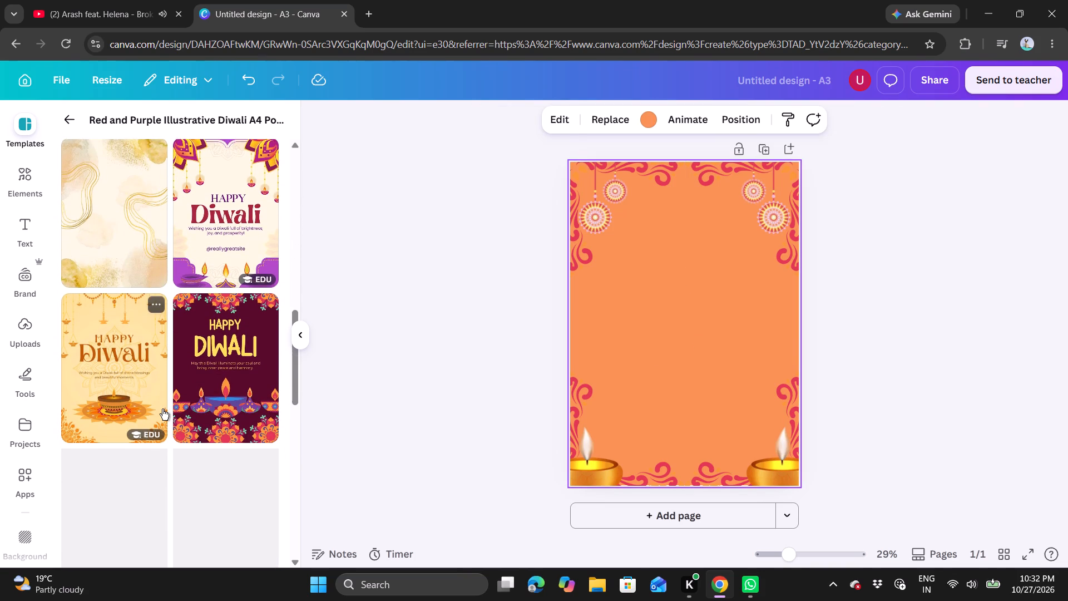
{"action": "scroll", "coordinate": [162, 409], "scroll_direction": "down", "scroll_amount": 1}
{"action": "scroll", "coordinate": [236, 358], "scroll_direction": "down", "scroll_amount": 3}
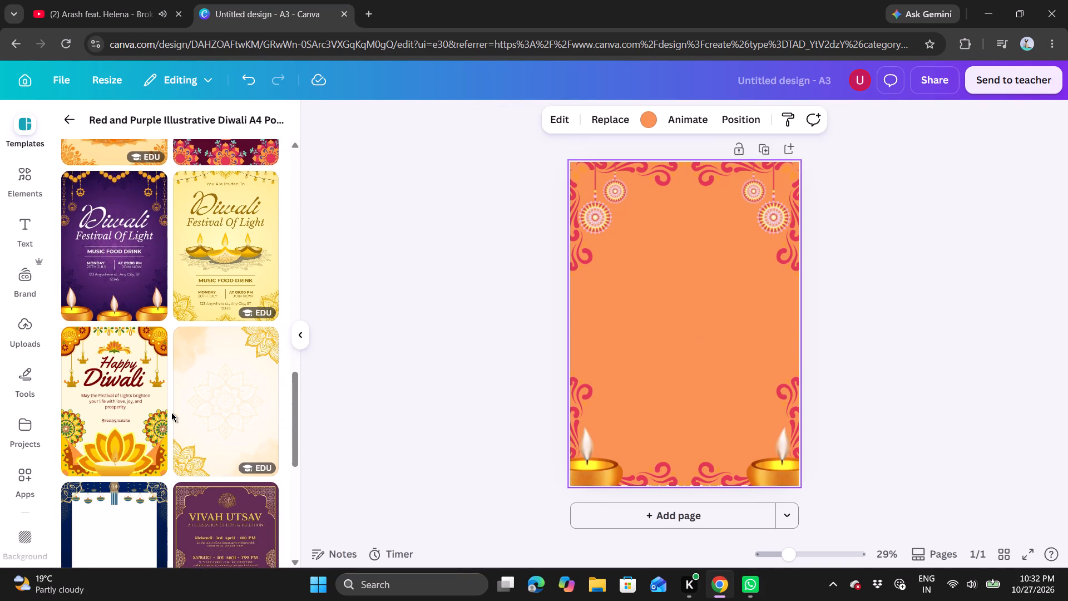
{"action": "scroll", "coordinate": [171, 412], "scroll_direction": "down", "scroll_amount": 2}
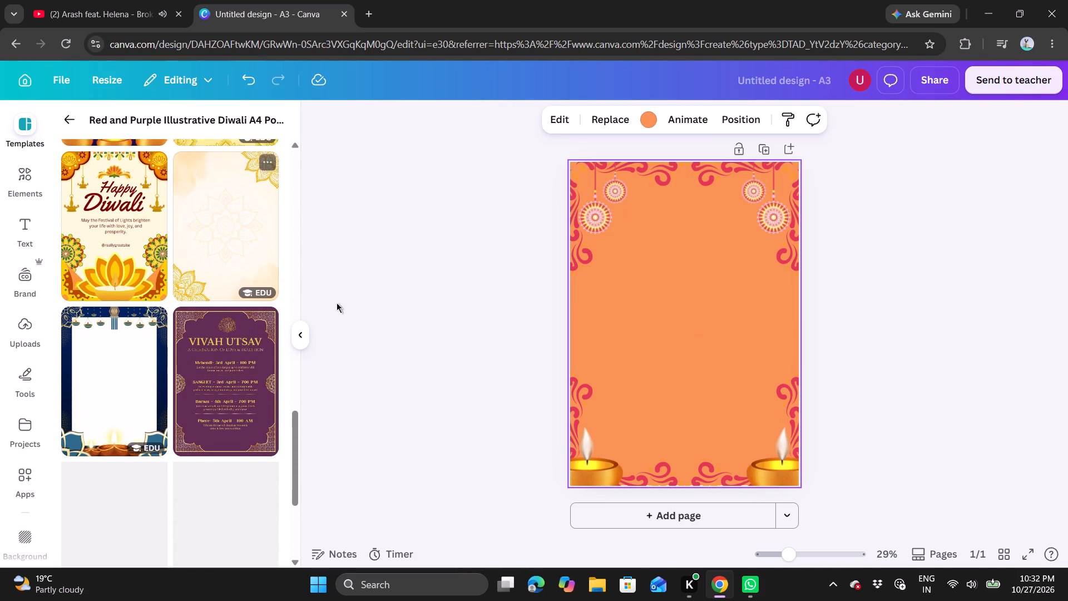
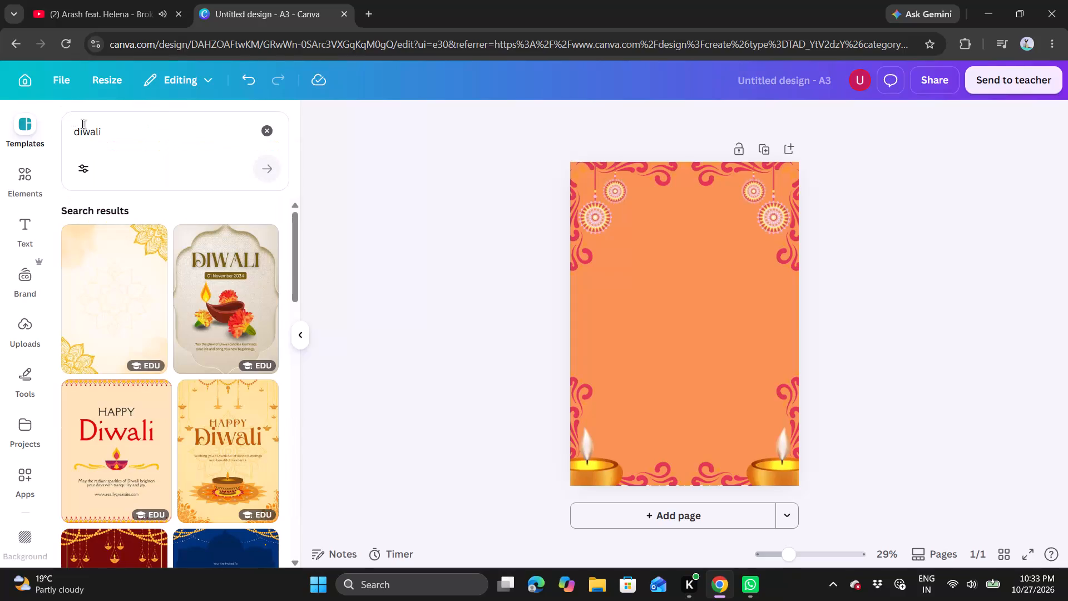
Leave the orange poster design and create a new blank Document (A3, Portrait), searching the design types for "A3 po".
{"action": "left_click", "coordinate": [269, 129]}
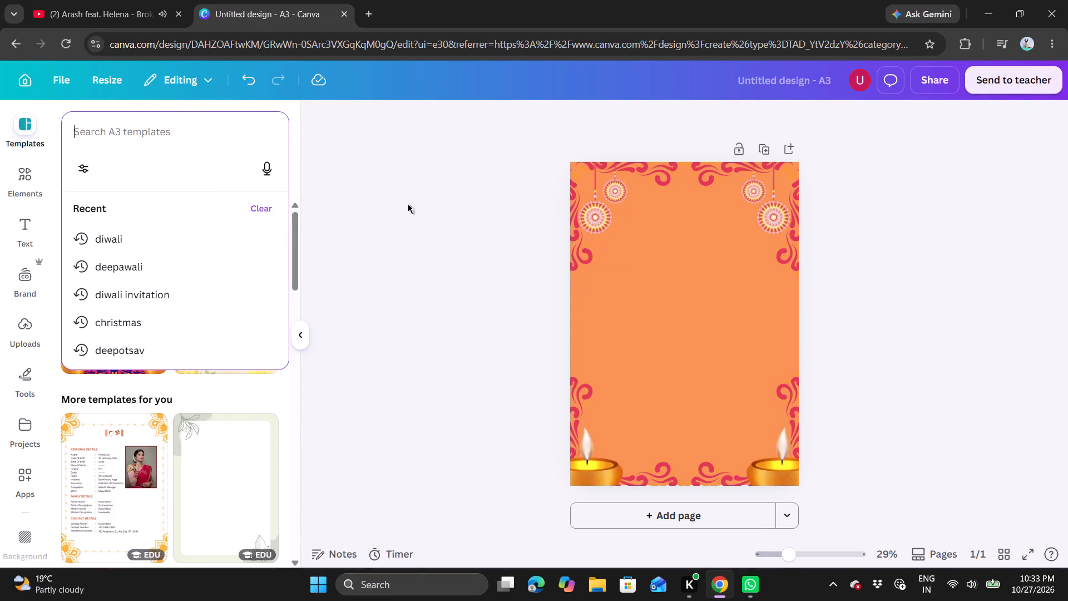
{"action": "left_click", "coordinate": [10, 40]}
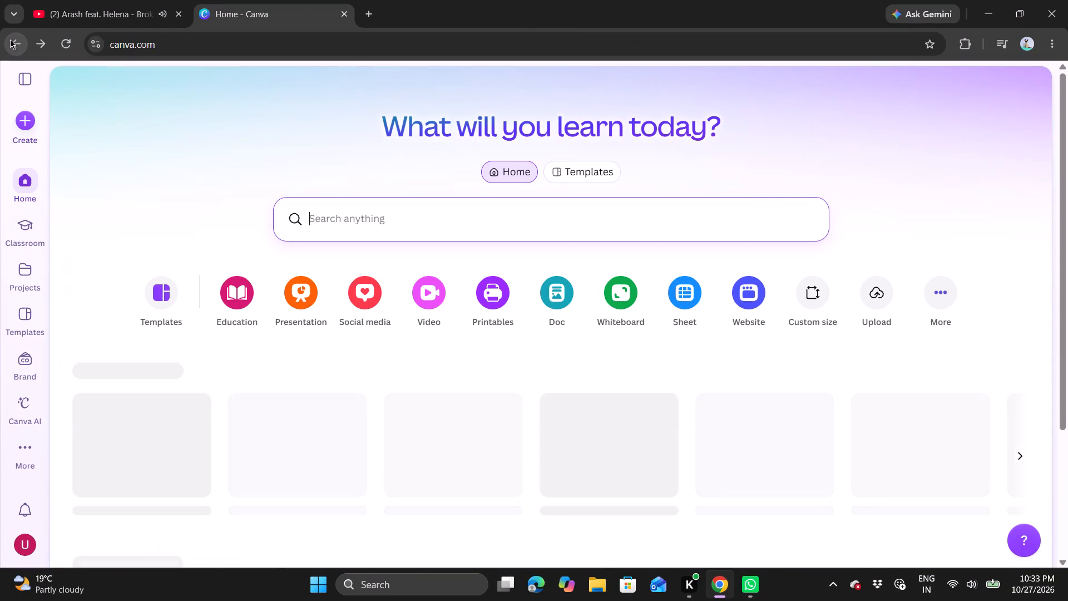
{"action": "left_click", "coordinate": [23, 118]}
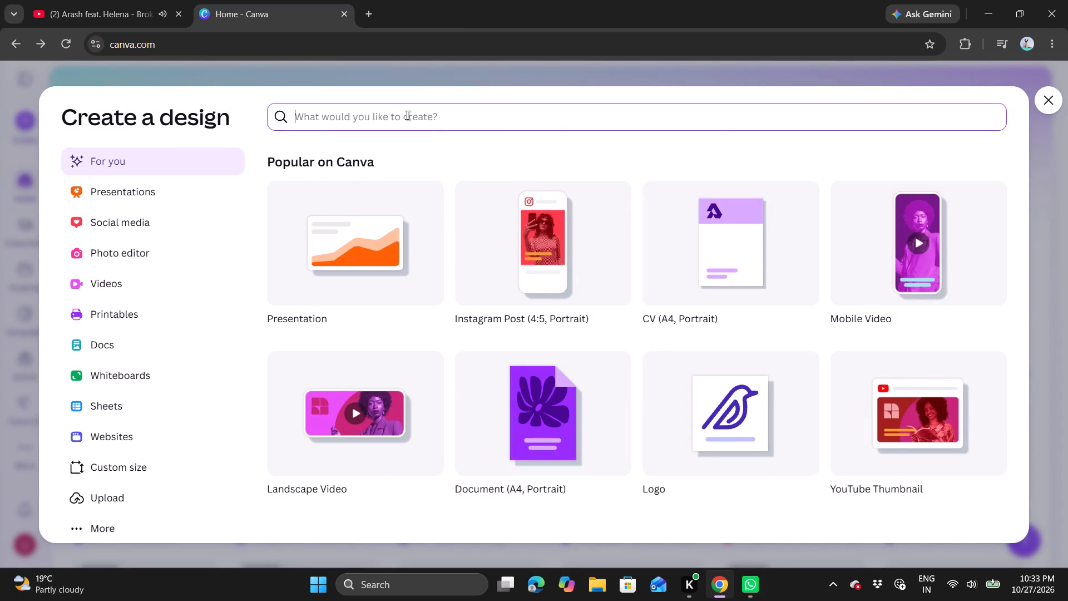
{"action": "type", "text": "A3"}
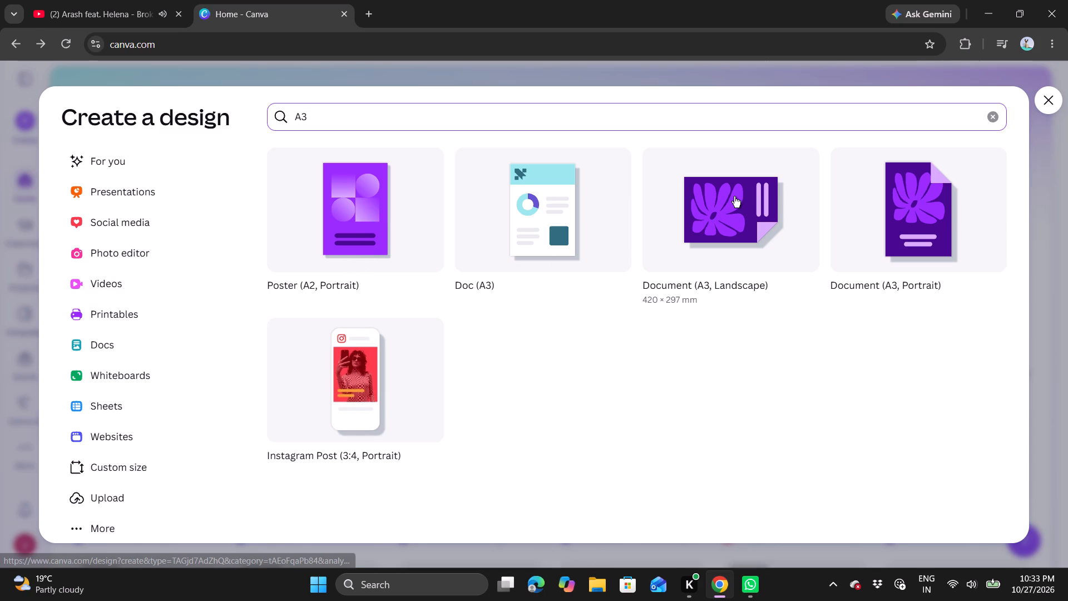
{"action": "key", "text": "space"}
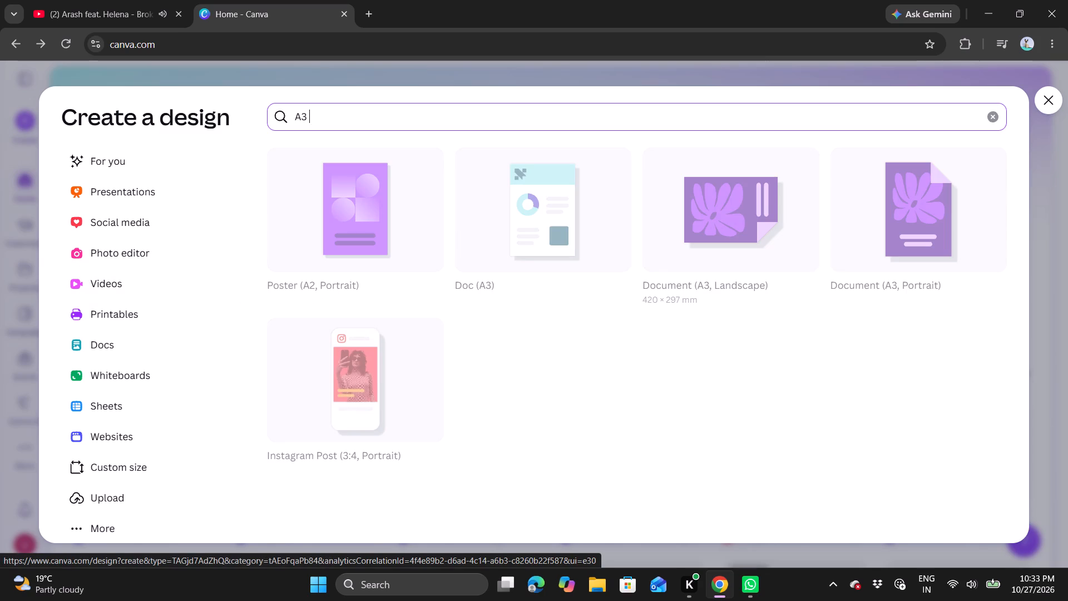
{"action": "type", "text": "po"}
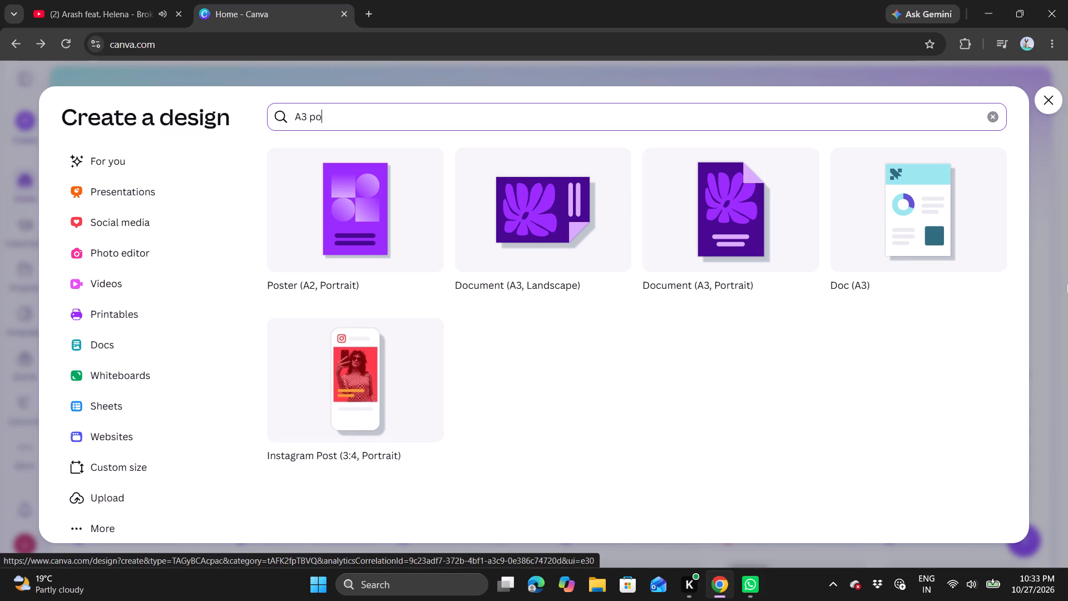
{"action": "left_click", "coordinate": [730, 217]}
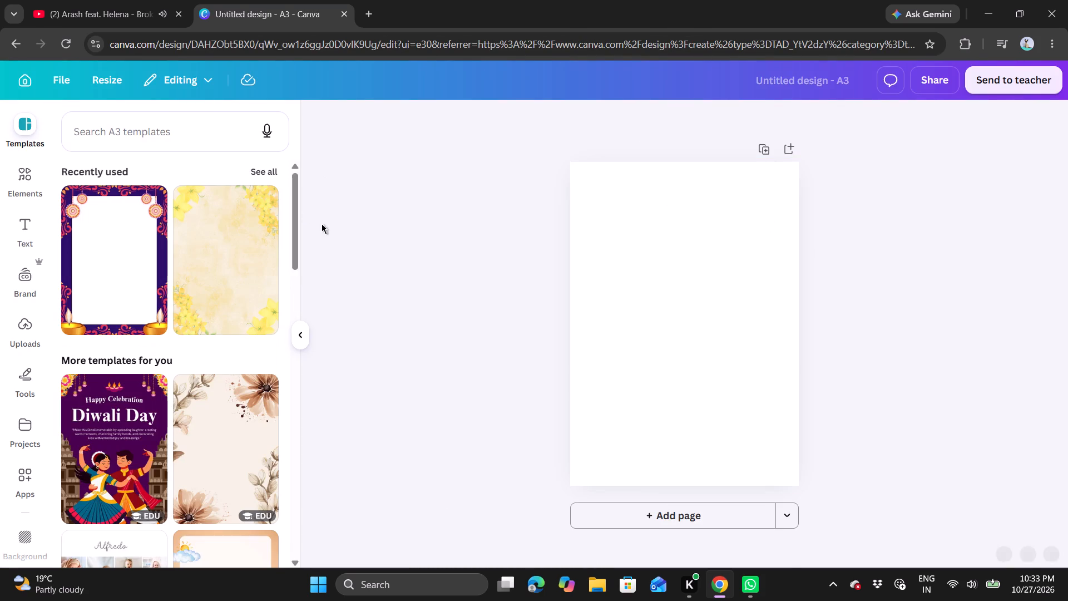
{"action": "scroll", "coordinate": [75, 300], "scroll_direction": "down", "scroll_amount": 4}
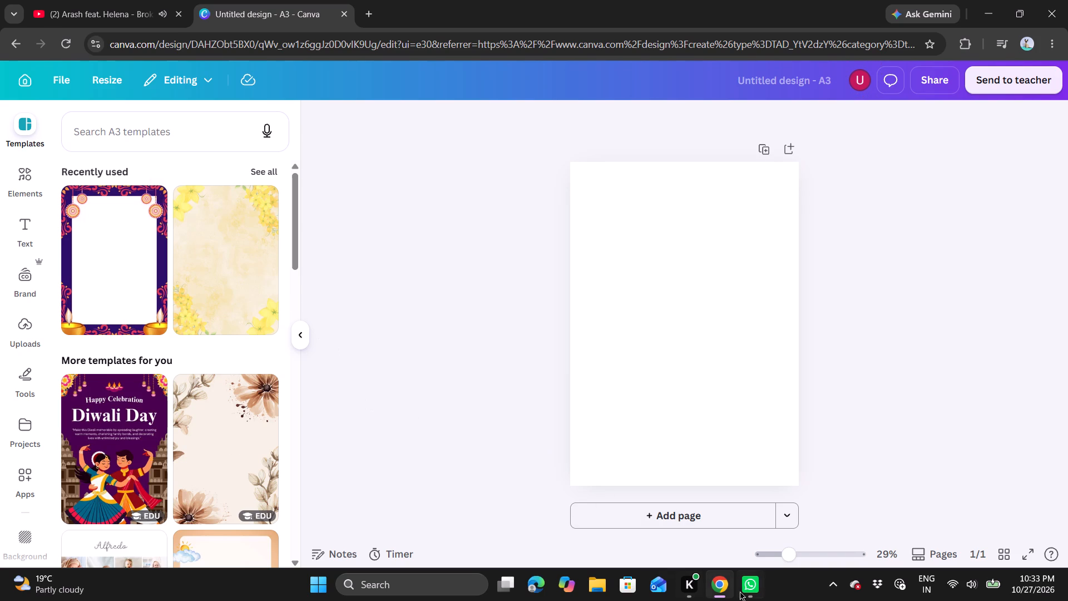
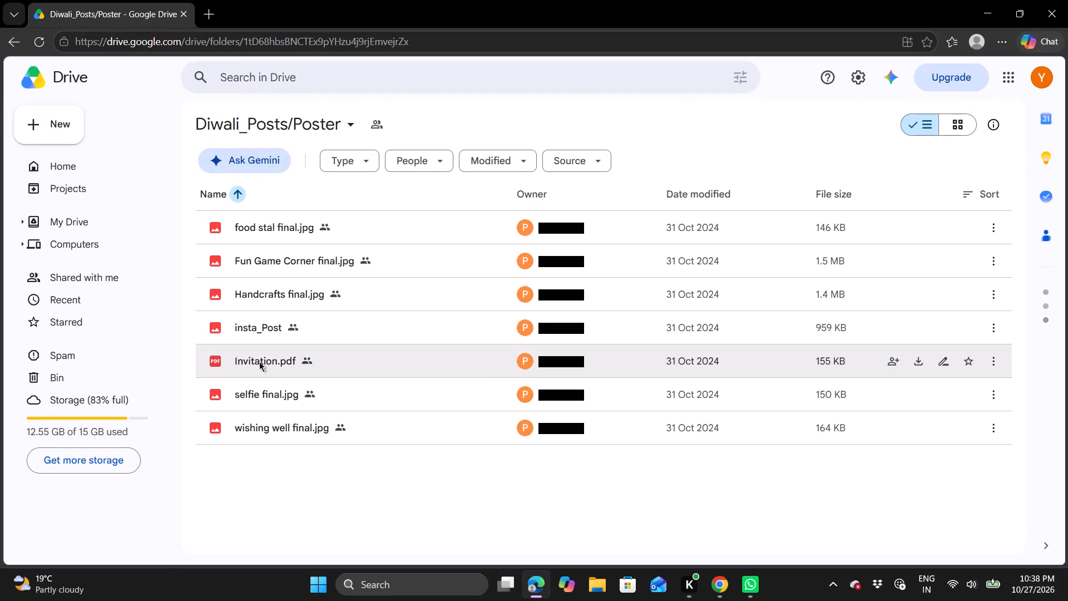
Preview the wishing well final.jpg poster in the Google Drive Diwali_Posts/Poster folder as a reference, and close the preview.
{"action": "left_click", "coordinate": [263, 425]}
{"action": "double_click", "coordinate": [263, 425]}
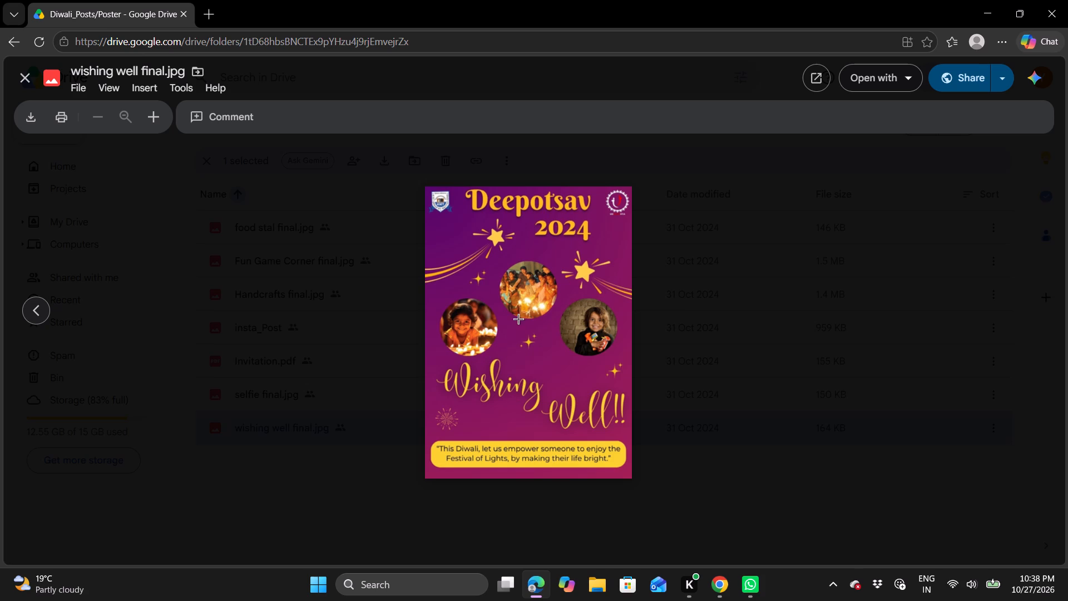
{"action": "left_click", "coordinate": [842, 197]}
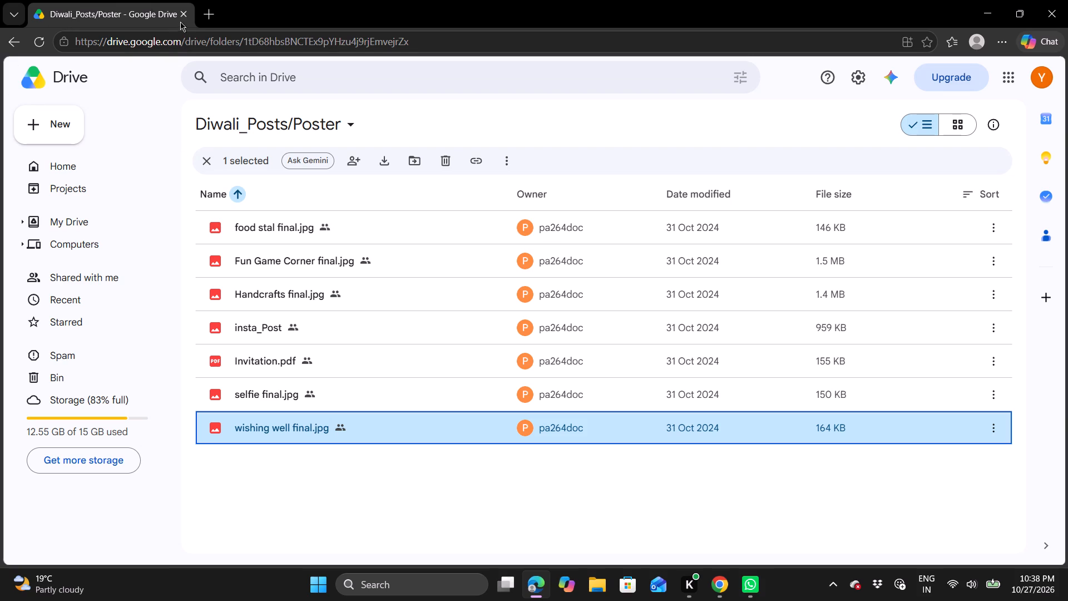
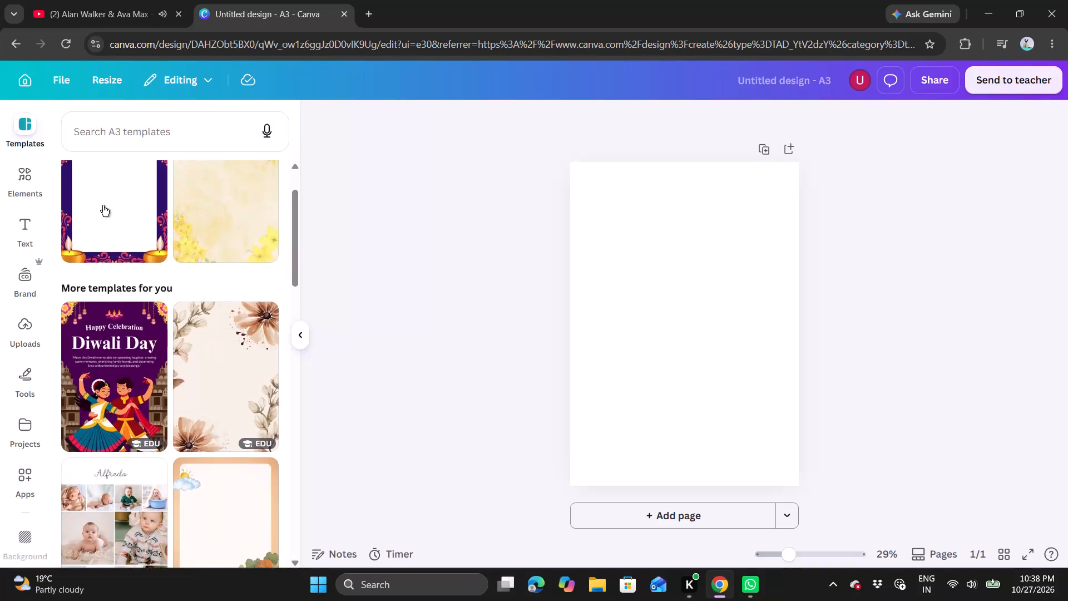
Delete the large white panel from the centre of the Red and Purple Illustrative Diwali poster page.
{"action": "left_click", "coordinate": [688, 313]}
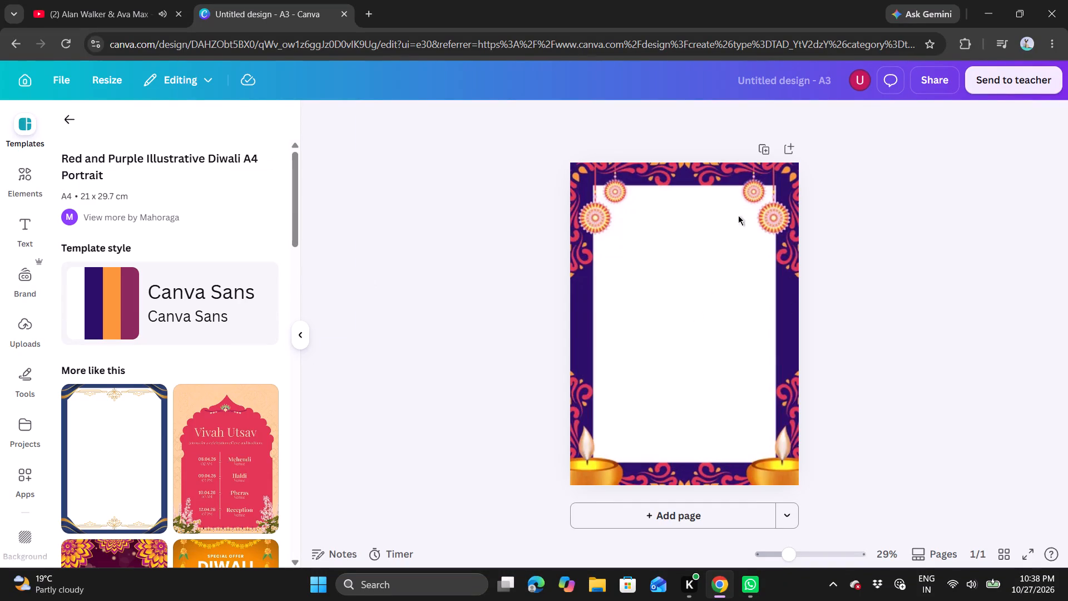
{"action": "left_click", "coordinate": [698, 284]}
{"action": "left_click", "coordinate": [706, 154]}
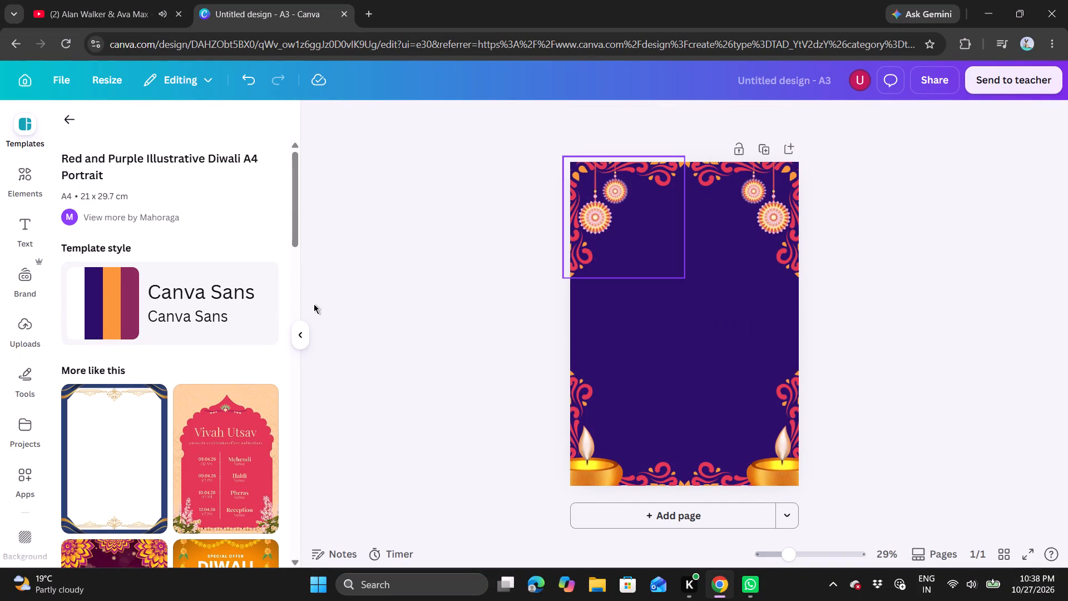
Search the A3 templates for "wishing well" and browse the results for a suitable poster layout.
{"action": "scroll", "coordinate": [413, 239], "scroll_direction": "up", "scroll_amount": 1}
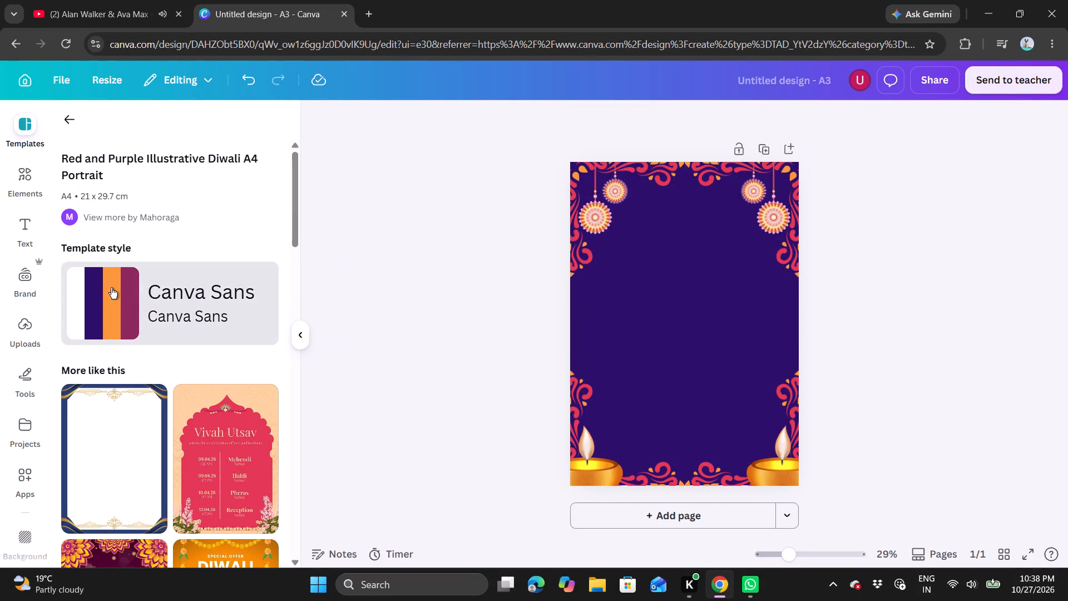
{"action": "scroll", "coordinate": [196, 391], "scroll_direction": "down", "scroll_amount": 7}
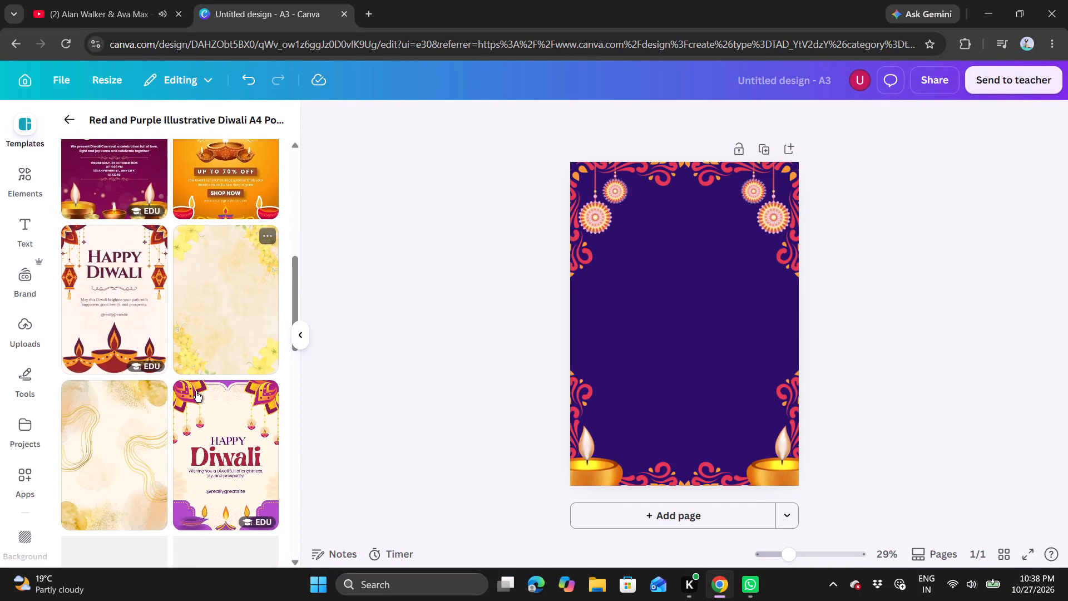
{"action": "left_click", "coordinate": [63, 127]}
{"action": "left_click", "coordinate": [154, 136]}
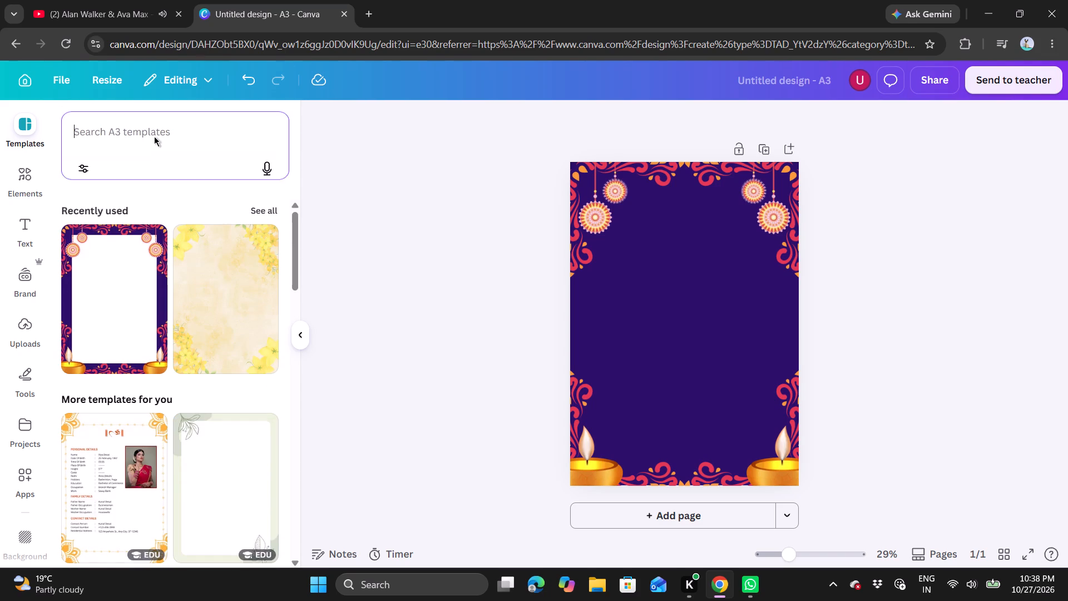
{"action": "type", "text": "wishing well"}
{"action": "key", "text": "Return"}
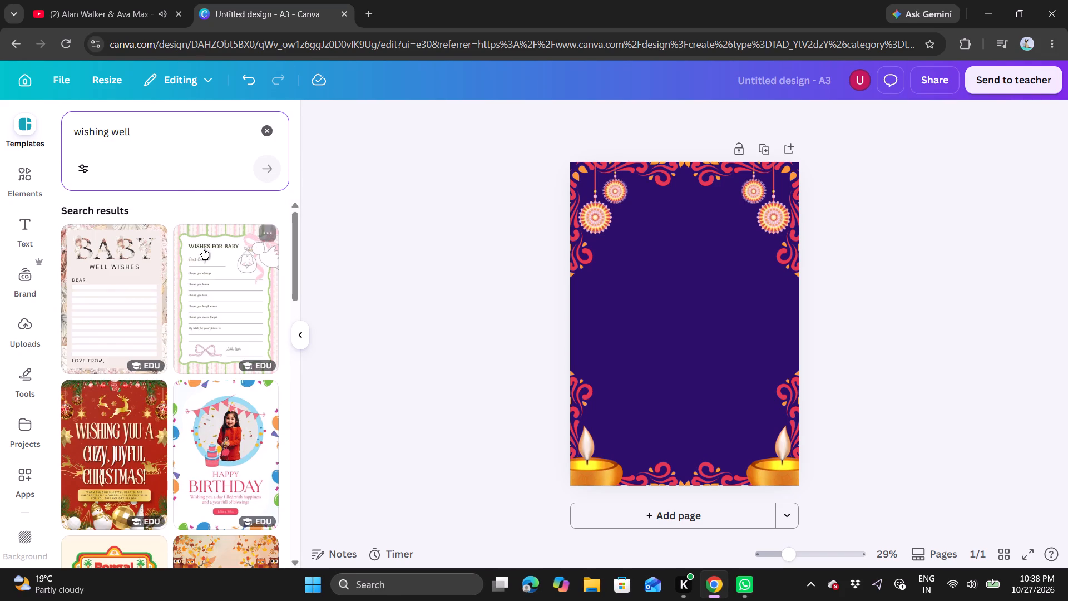
{"action": "scroll", "coordinate": [306, 244], "scroll_direction": "down", "scroll_amount": 2}
{"action": "scroll", "coordinate": [214, 353], "scroll_direction": "down", "scroll_amount": 2}
{"action": "scroll", "coordinate": [165, 392], "scroll_direction": "down", "scroll_amount": 1}
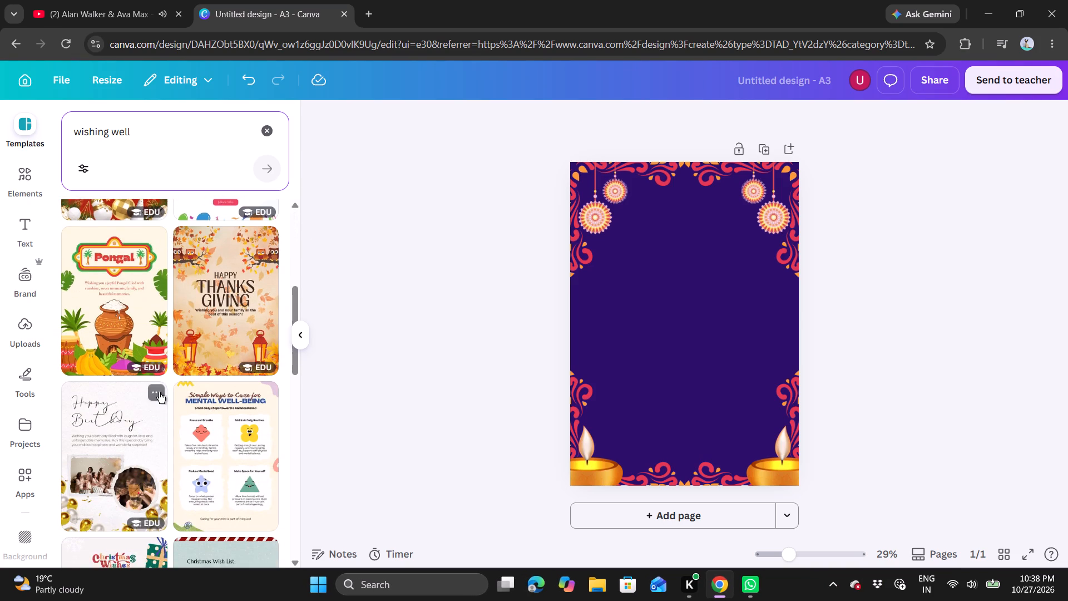
{"action": "scroll", "coordinate": [159, 392], "scroll_direction": "down", "scroll_amount": 4}
{"action": "scroll", "coordinate": [146, 333], "scroll_direction": "down", "scroll_amount": 1}
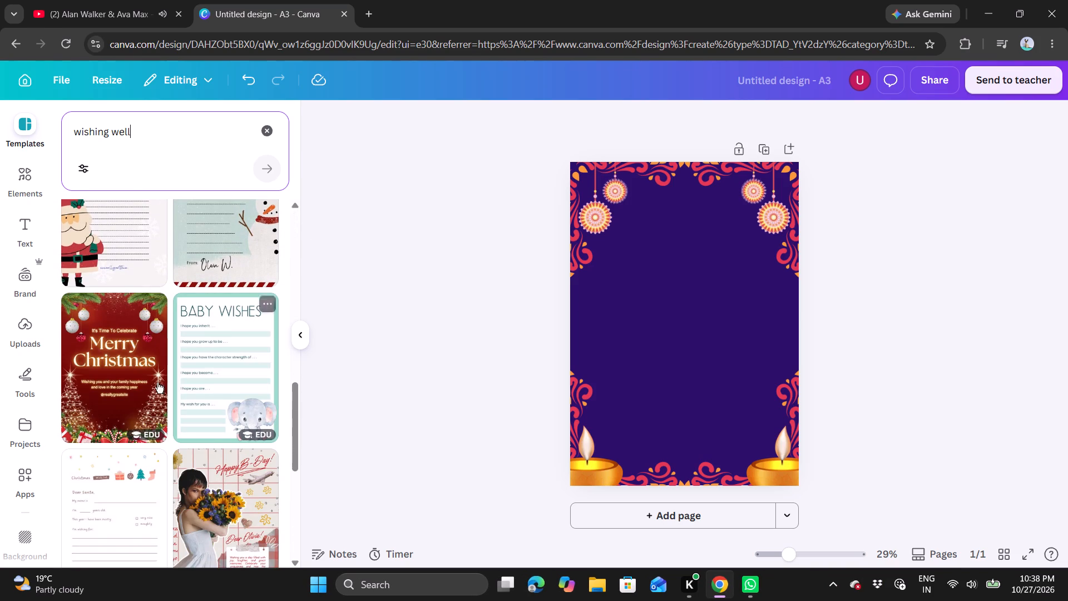
{"action": "scroll", "coordinate": [156, 386], "scroll_direction": "down", "scroll_amount": 2}
{"action": "scroll", "coordinate": [207, 406], "scroll_direction": "down", "scroll_amount": 2}
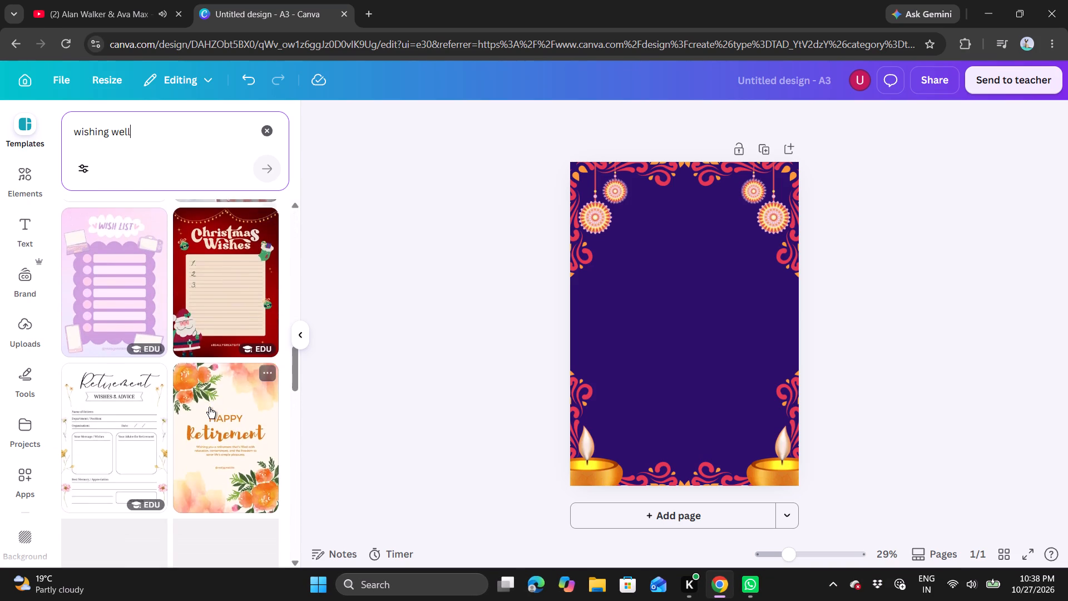
{"action": "scroll", "coordinate": [209, 407], "scroll_direction": "up", "scroll_amount": 5}
Refine the template search to "wishing well for diwali" and browse the results for a layout or background idea.
{"action": "key", "text": "space"}
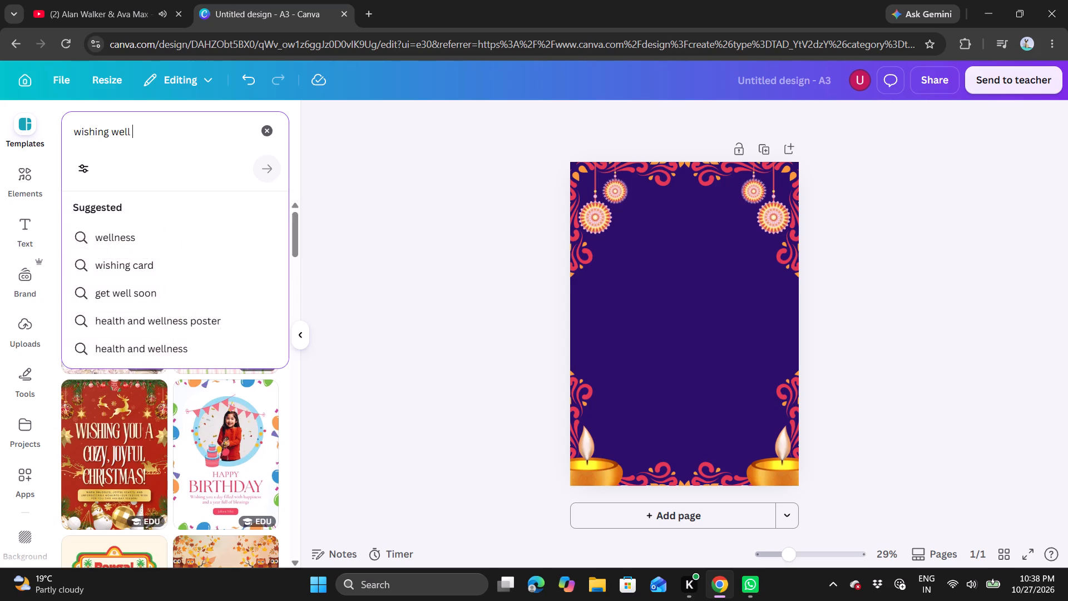
{"action": "type", "text": "for die"}
{"action": "key", "text": "BackSpace"}
{"action": "type", "text": "wali"}
{"action": "key", "text": "Return"}
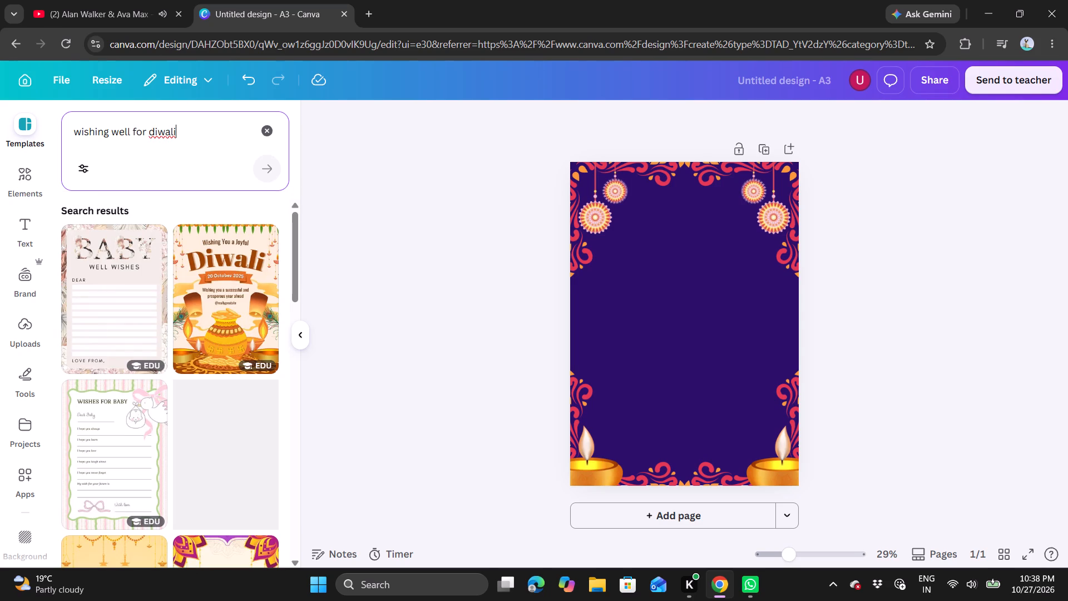
{"action": "scroll", "coordinate": [215, 416], "scroll_direction": "down", "scroll_amount": 1}
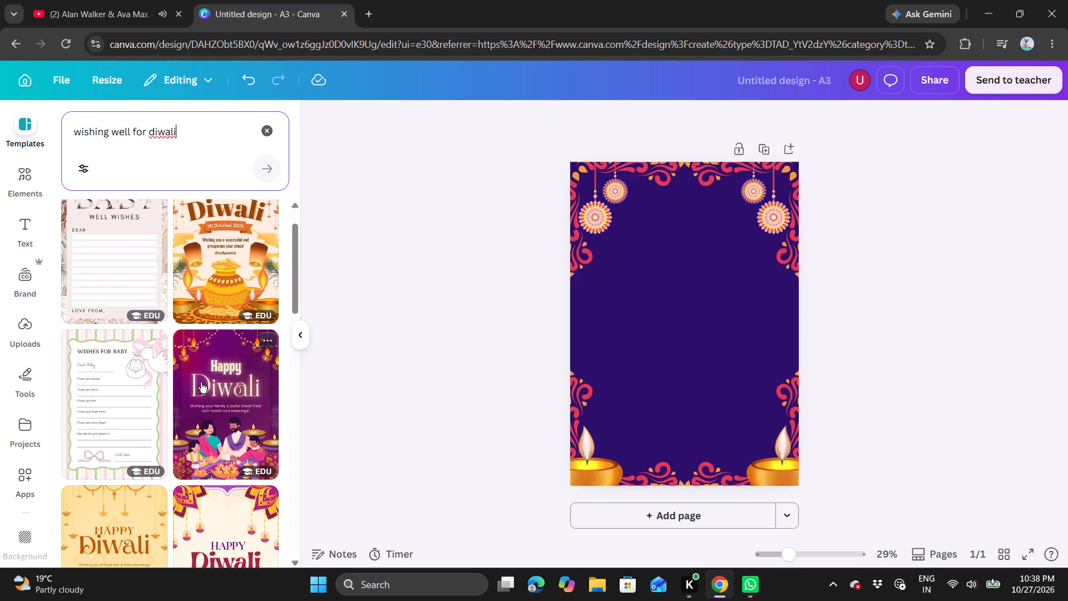
{"action": "scroll", "coordinate": [265, 407], "scroll_direction": "down", "scroll_amount": 2}
{"action": "scroll", "coordinate": [209, 471], "scroll_direction": "down", "scroll_amount": 2}
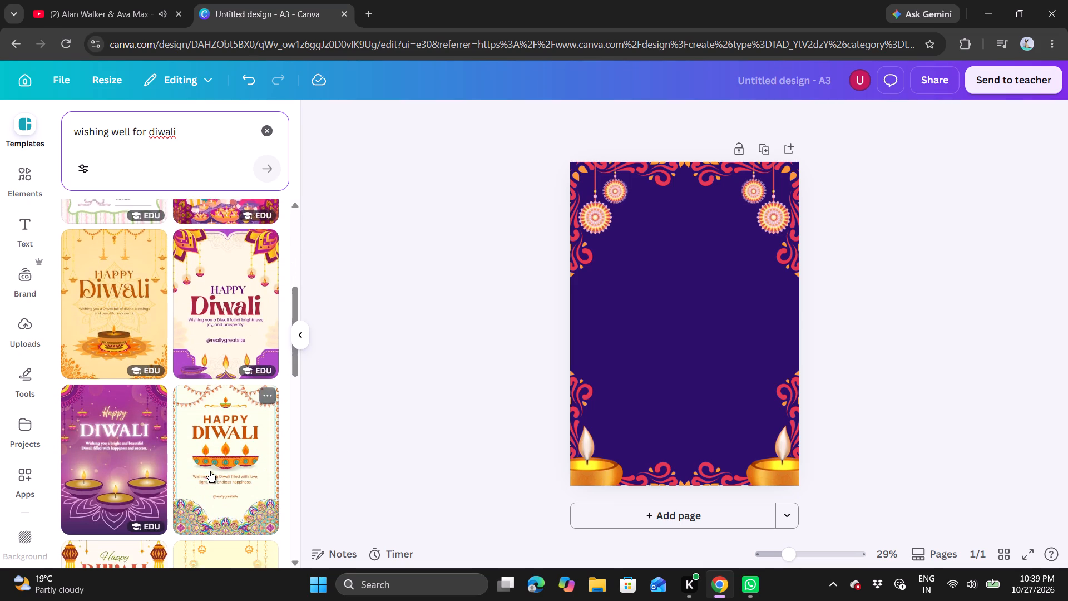
{"action": "scroll", "coordinate": [209, 471], "scroll_direction": "down", "scroll_amount": 1}
{"action": "scroll", "coordinate": [141, 464], "scroll_direction": "down", "scroll_amount": 1}
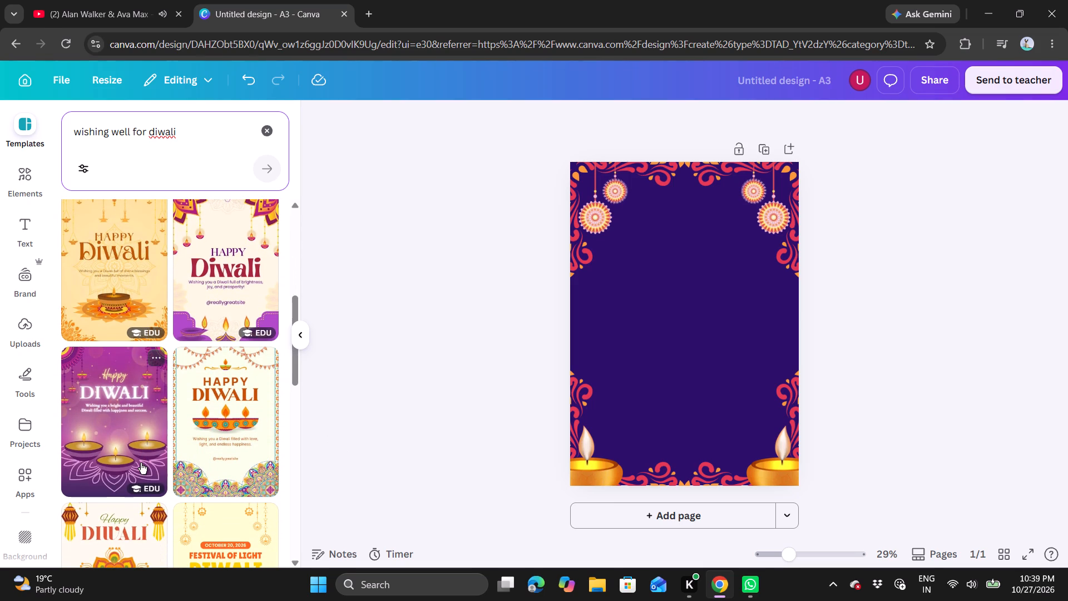
{"action": "scroll", "coordinate": [149, 460], "scroll_direction": "down", "scroll_amount": 2}
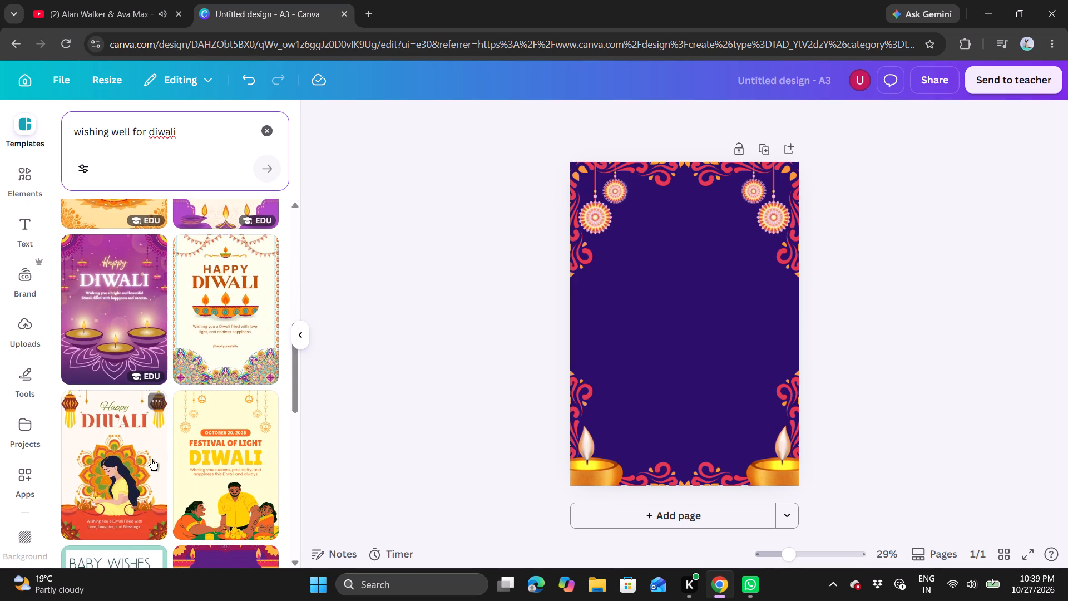
{"action": "scroll", "coordinate": [151, 459], "scroll_direction": "down", "scroll_amount": 5}
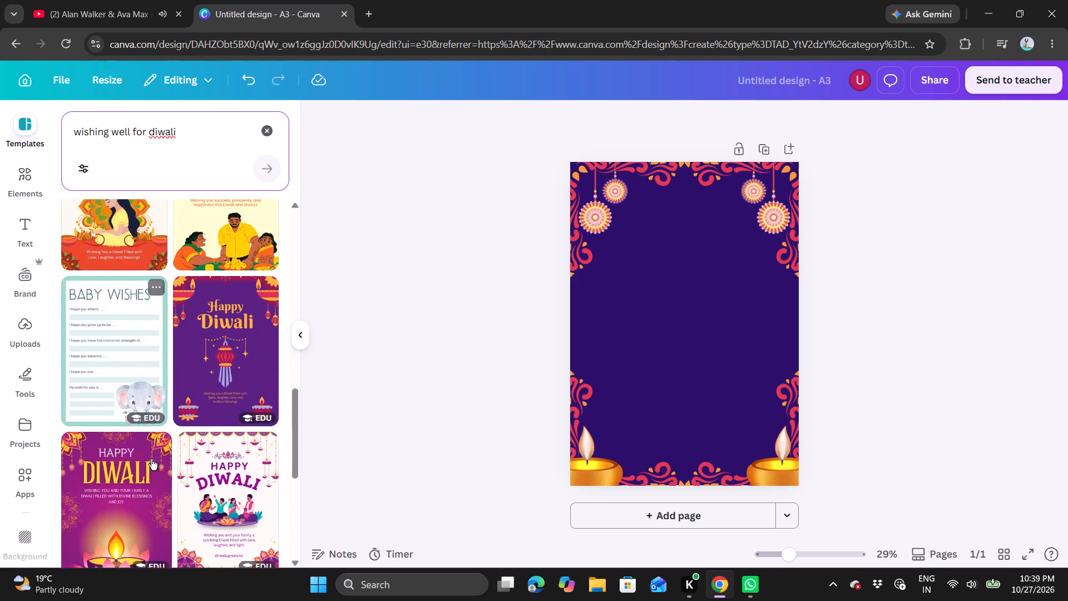
{"action": "scroll", "coordinate": [151, 459], "scroll_direction": "down", "scroll_amount": 1}
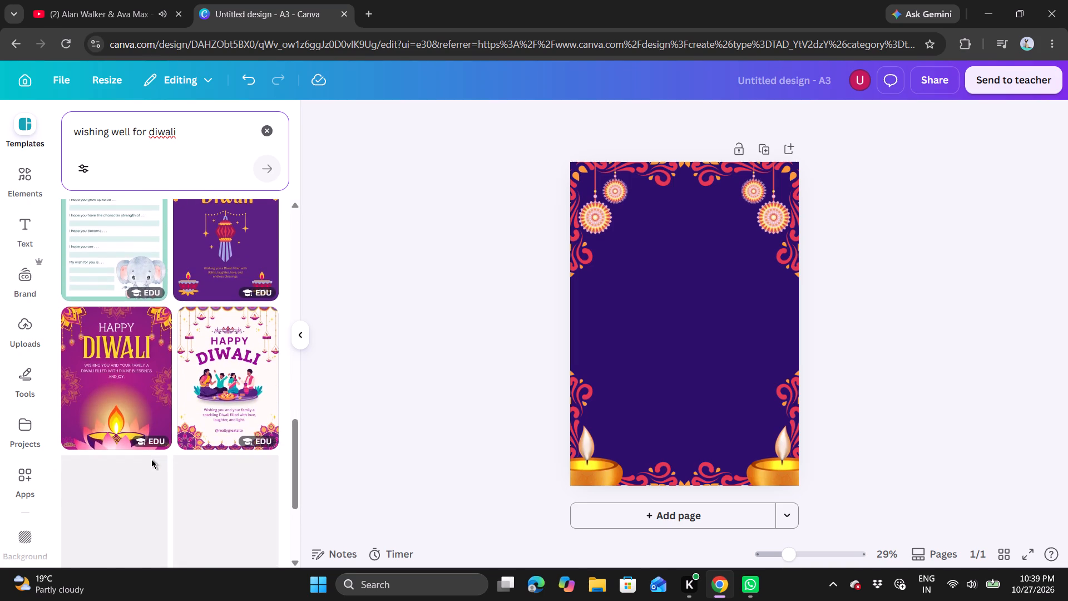
{"action": "scroll", "coordinate": [214, 497], "scroll_direction": "down", "scroll_amount": 4}
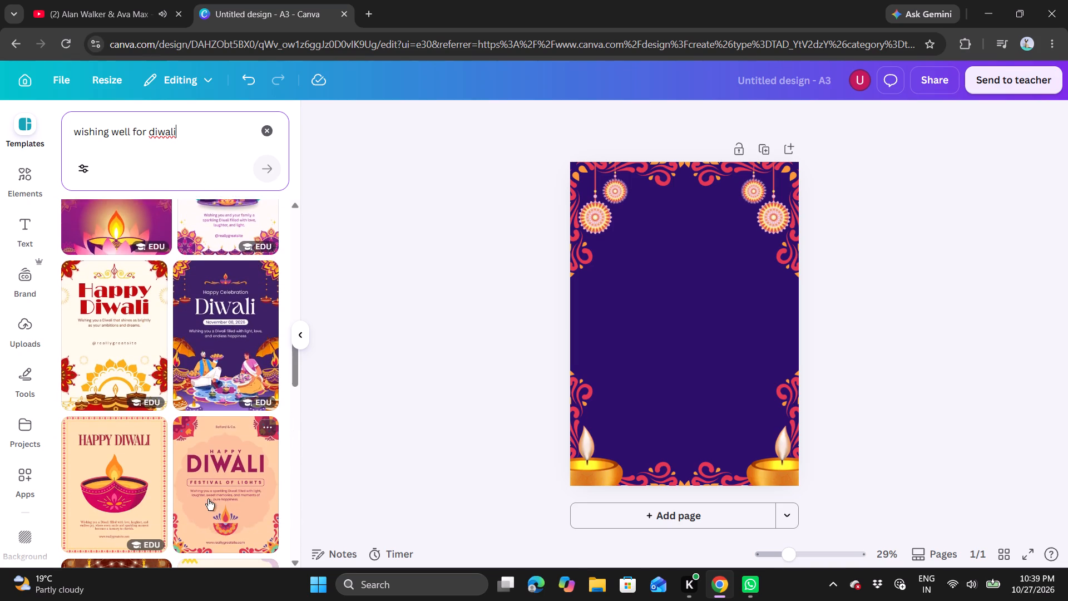
{"action": "scroll", "coordinate": [208, 499], "scroll_direction": "down", "scroll_amount": 4}
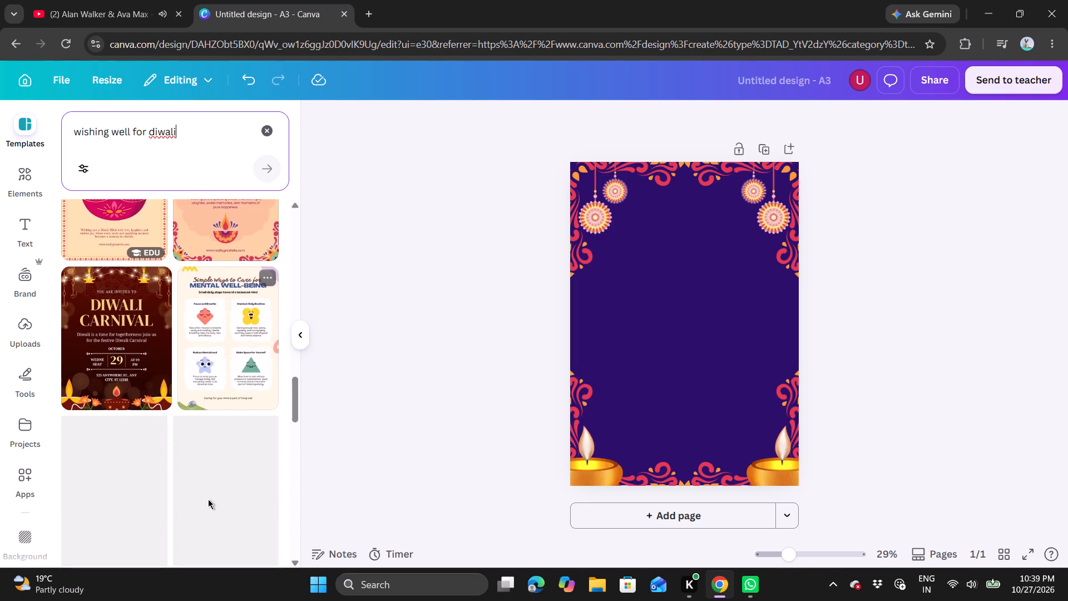
{"action": "scroll", "coordinate": [208, 499], "scroll_direction": "down", "scroll_amount": 3}
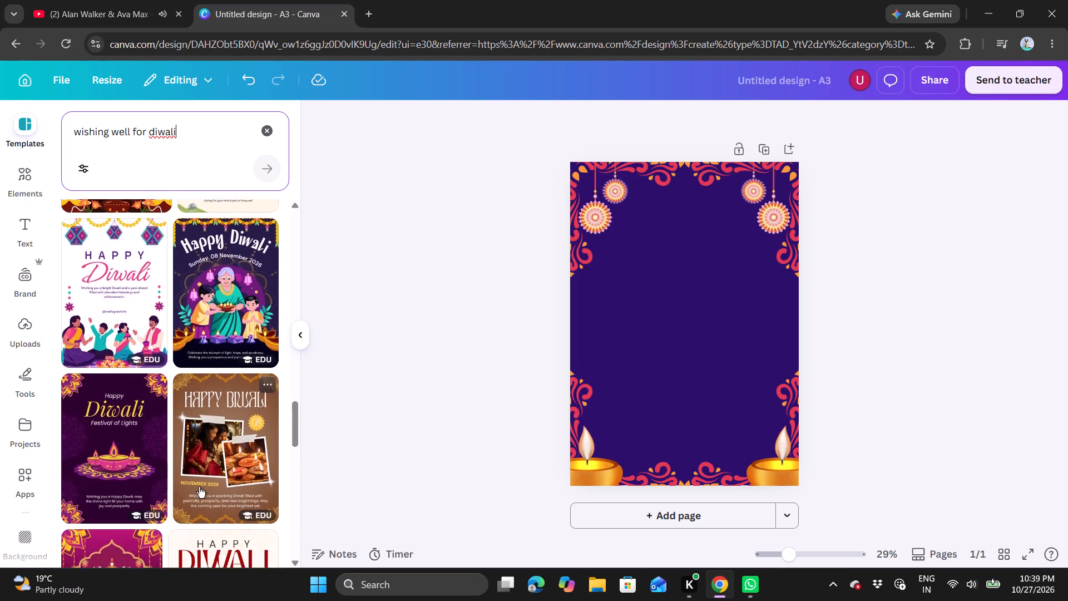
{"action": "scroll", "coordinate": [199, 487], "scroll_direction": "down", "scroll_amount": 2}
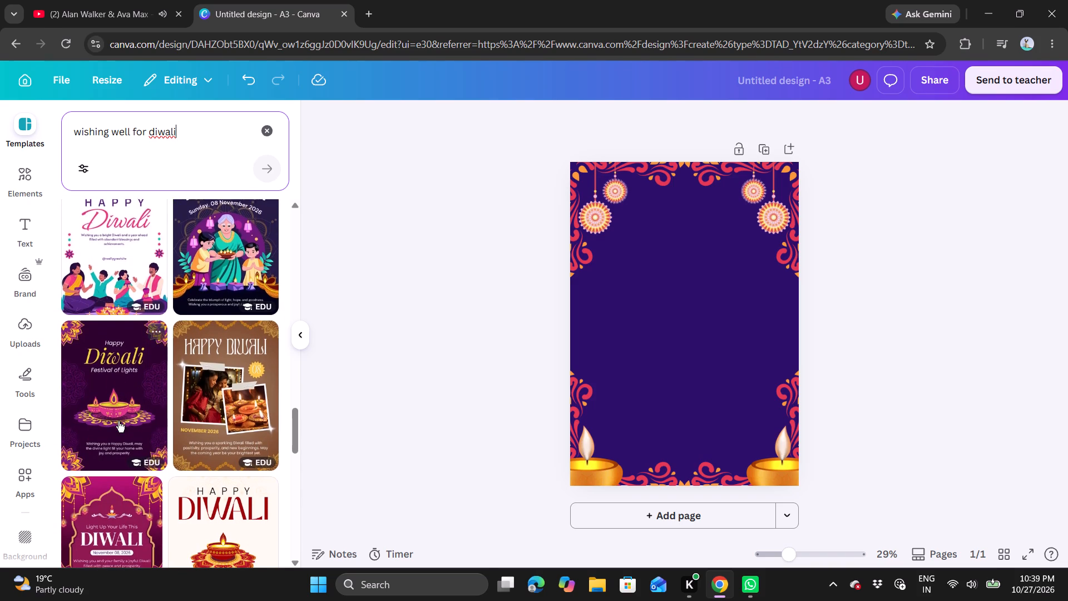
{"action": "scroll", "coordinate": [118, 421], "scroll_direction": "down", "scroll_amount": 4}
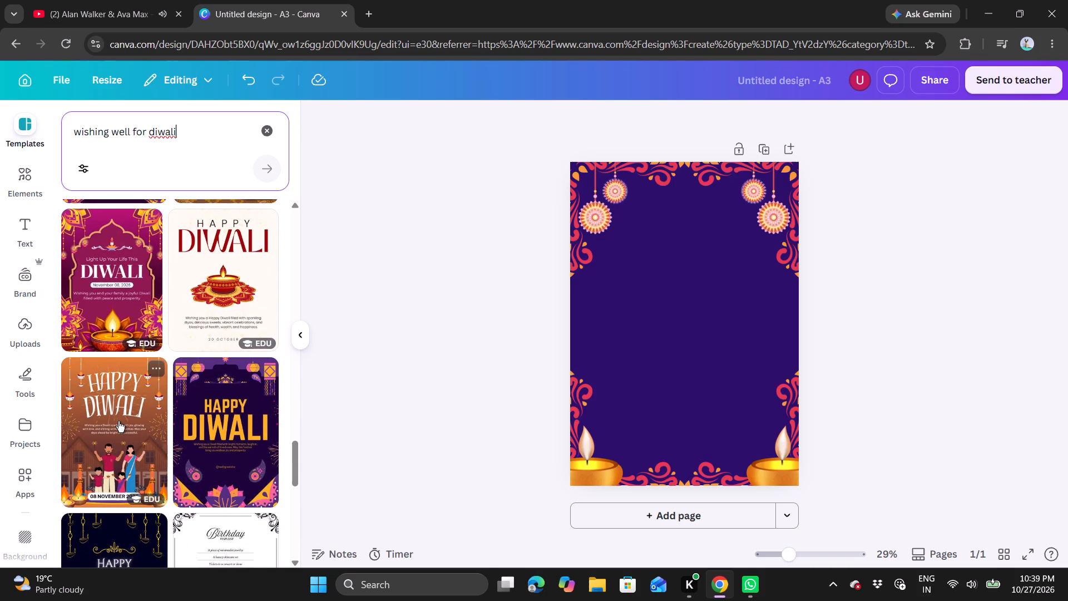
{"action": "scroll", "coordinate": [118, 421], "scroll_direction": "down", "scroll_amount": 3}
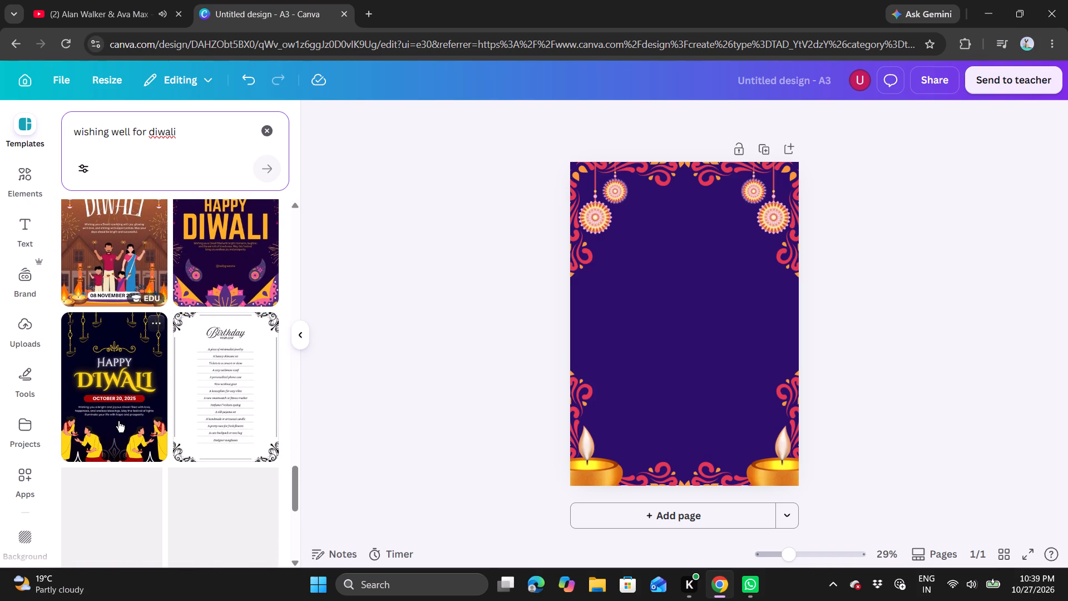
{"action": "scroll", "coordinate": [118, 421], "scroll_direction": "down", "scroll_amount": 3}
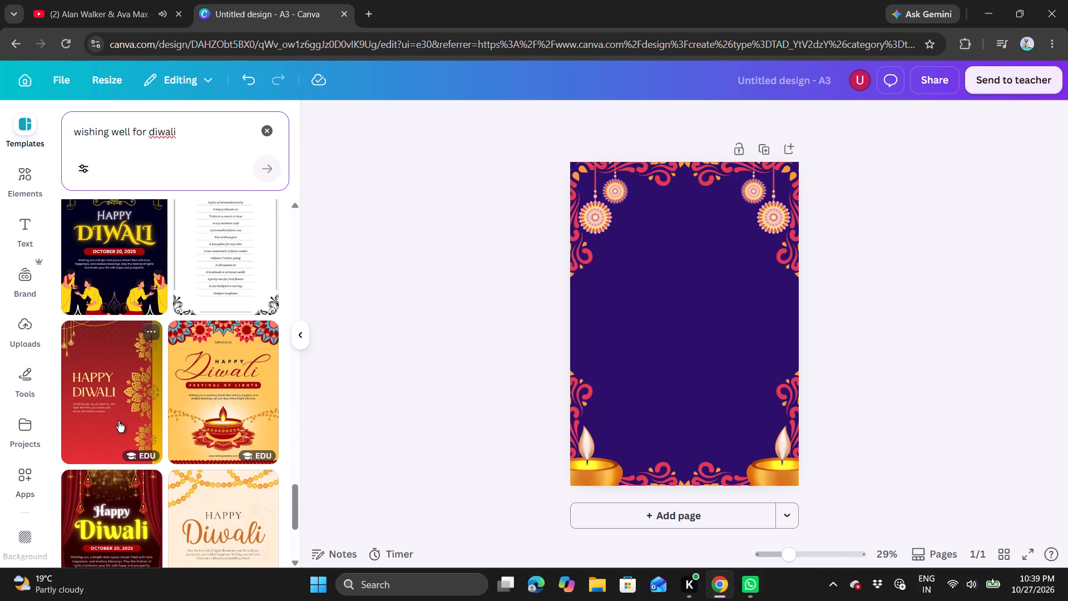
{"action": "scroll", "coordinate": [118, 421], "scroll_direction": "down", "scroll_amount": 4}
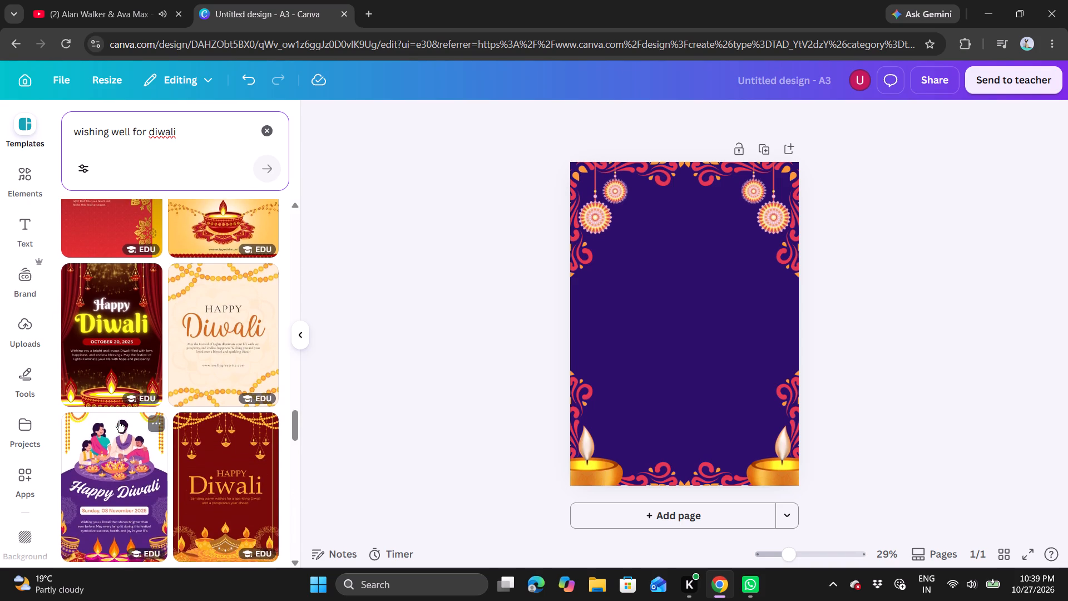
{"action": "scroll", "coordinate": [118, 421], "scroll_direction": "down", "scroll_amount": 2}
{"action": "scroll", "coordinate": [235, 385], "scroll_direction": "down", "scroll_amount": 2}
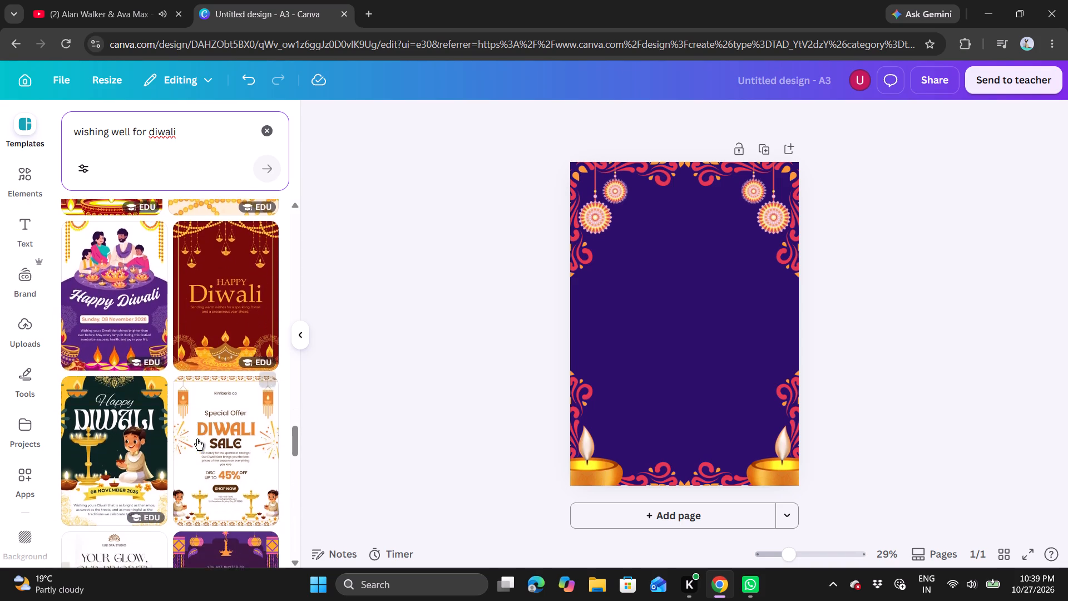
{"action": "scroll", "coordinate": [197, 439], "scroll_direction": "down", "scroll_amount": 2}
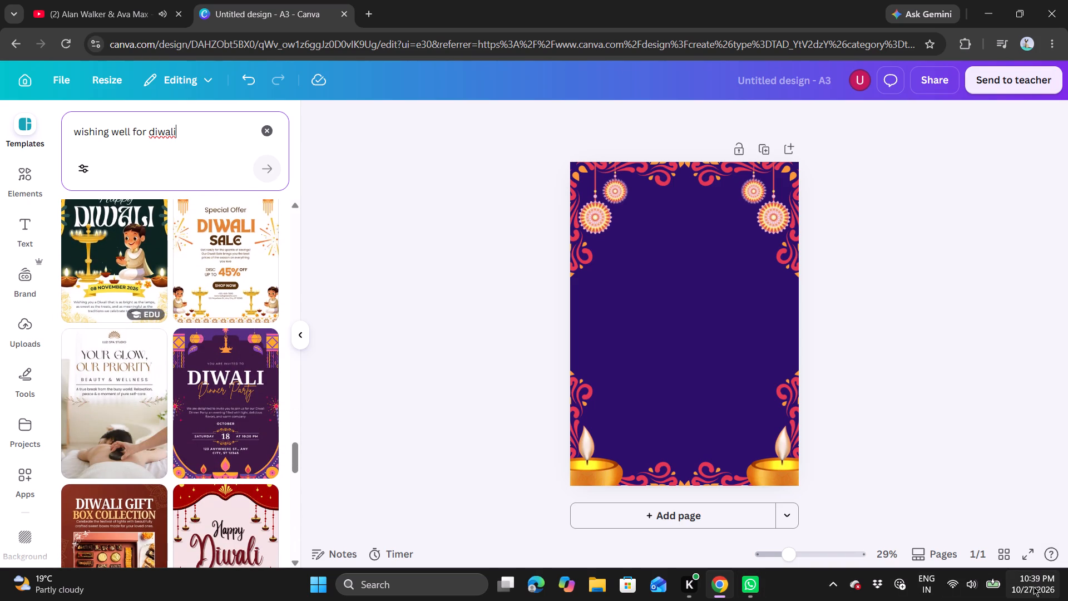
{"action": "scroll", "coordinate": [86, 430], "scroll_direction": "down", "scroll_amount": 1}
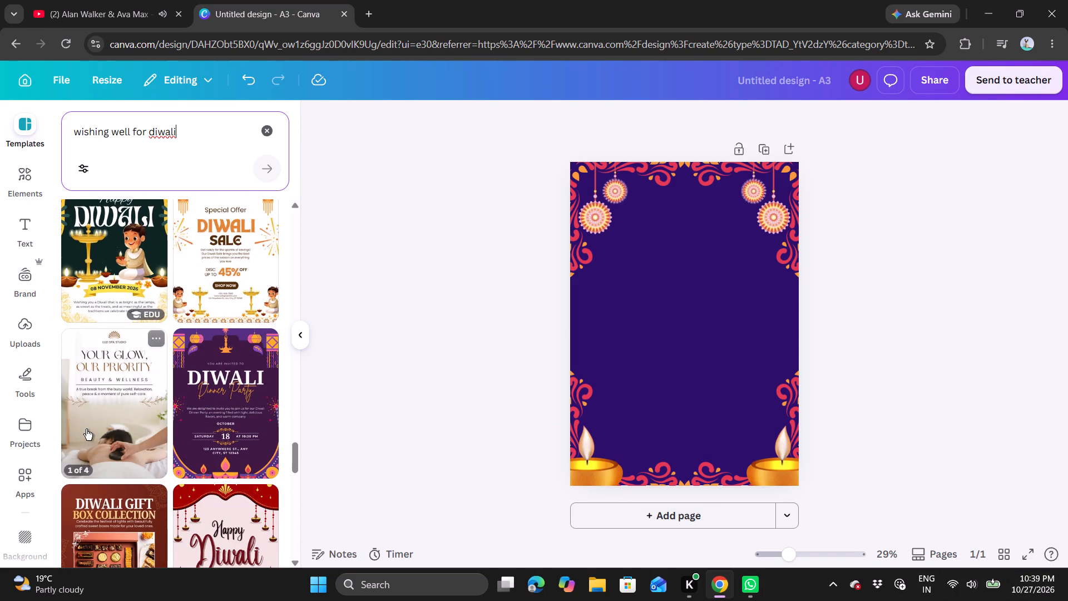
{"action": "scroll", "coordinate": [86, 429], "scroll_direction": "down", "scroll_amount": 3}
{"action": "scroll", "coordinate": [131, 396], "scroll_direction": "down", "scroll_amount": 1}
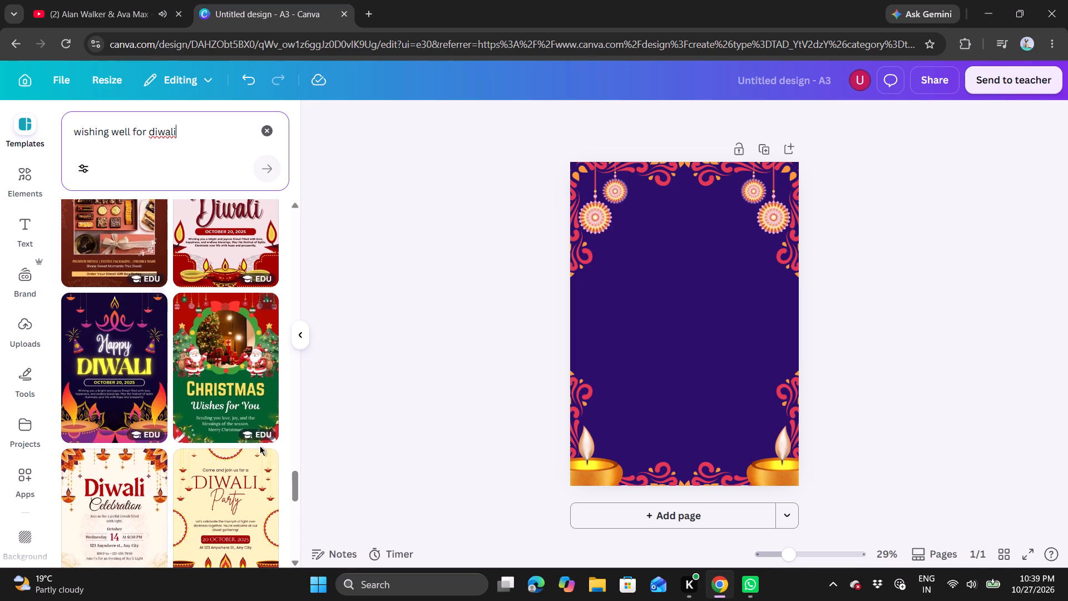
{"action": "scroll", "coordinate": [271, 443], "scroll_direction": "down", "scroll_amount": 2}
Delete both hanging round ornaments and both lit diyas from the poster, keeping the purple background and corner patterns.
{"action": "left_click", "coordinate": [609, 221]}
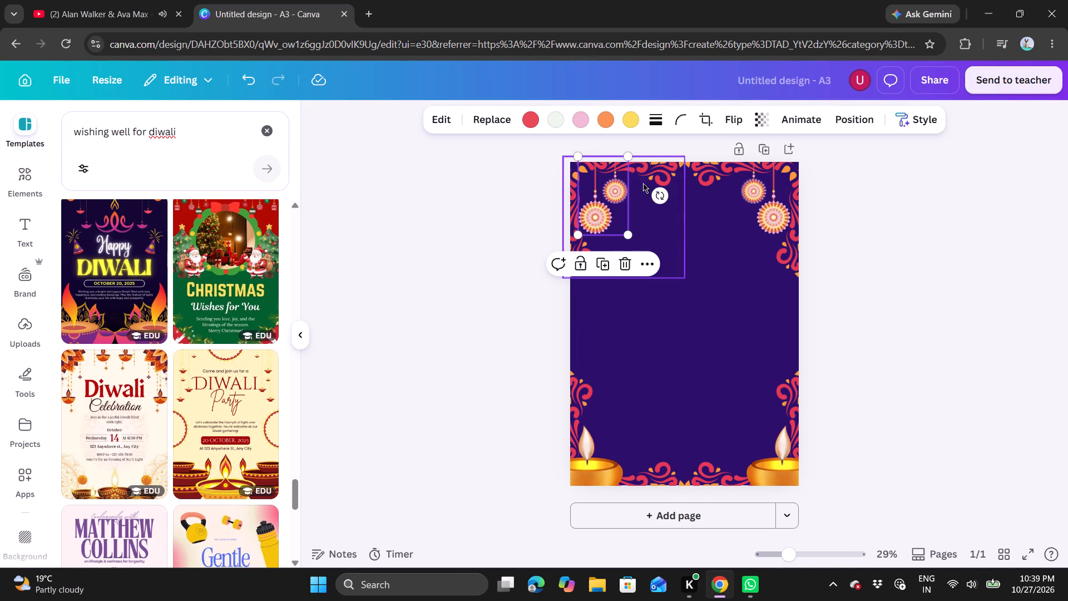
{"action": "left_click", "coordinate": [622, 264]}
{"action": "left_click", "coordinate": [762, 214]}
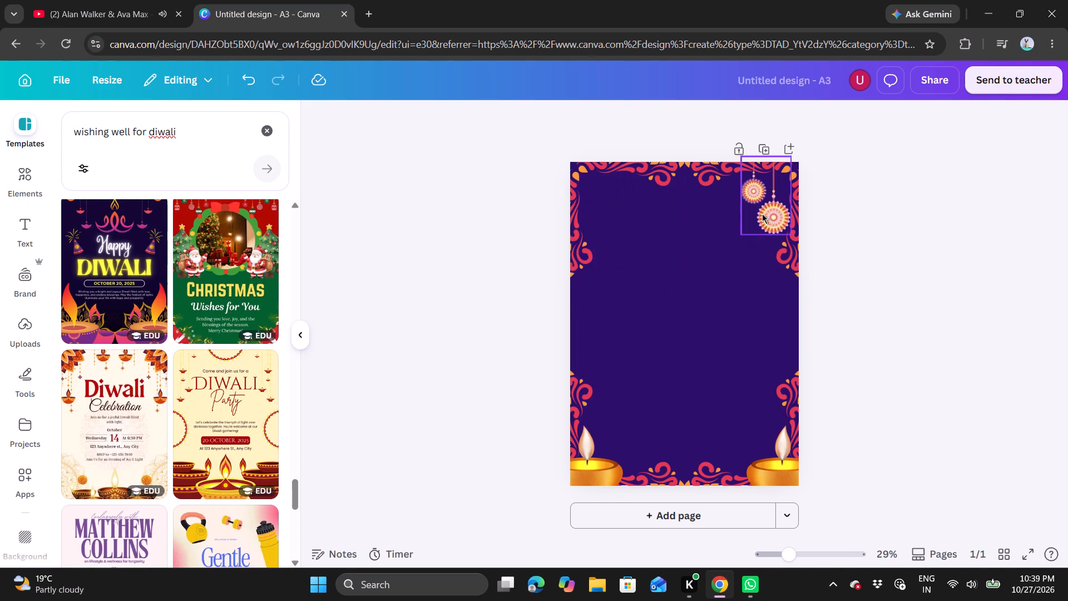
{"action": "left_click", "coordinate": [790, 265]}
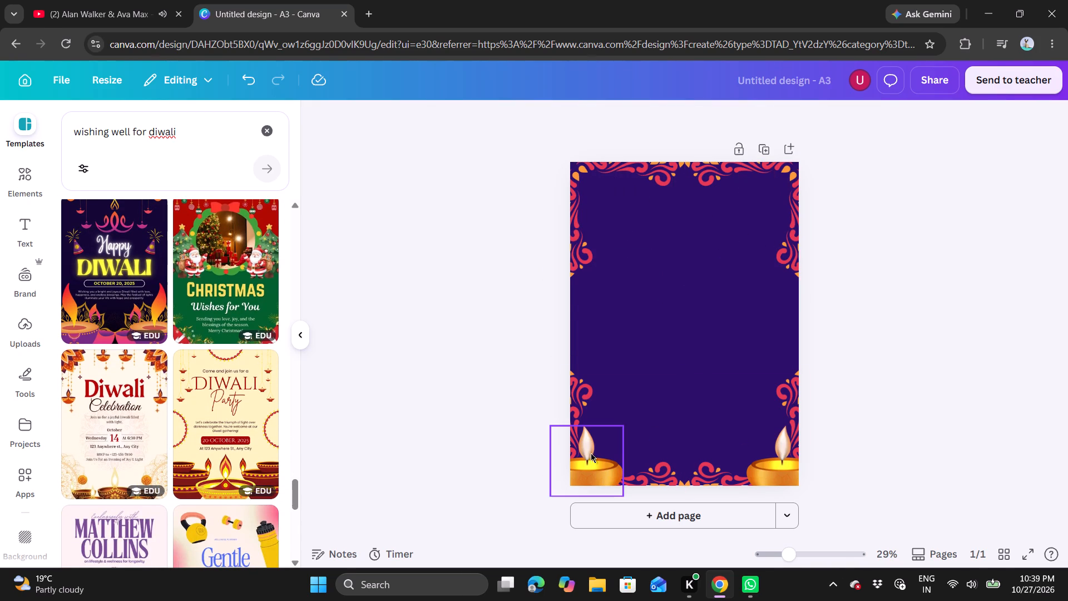
{"action": "left_click", "coordinate": [591, 461]}
{"action": "left_click", "coordinate": [610, 395]}
{"action": "left_click", "coordinate": [763, 477]}
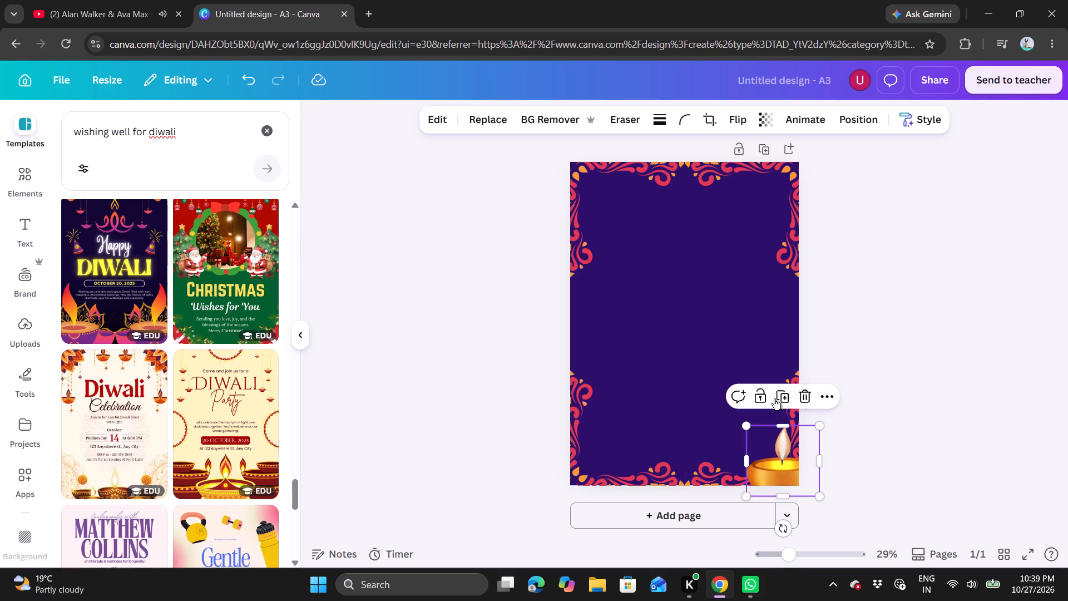
{"action": "left_click", "coordinate": [805, 397]}
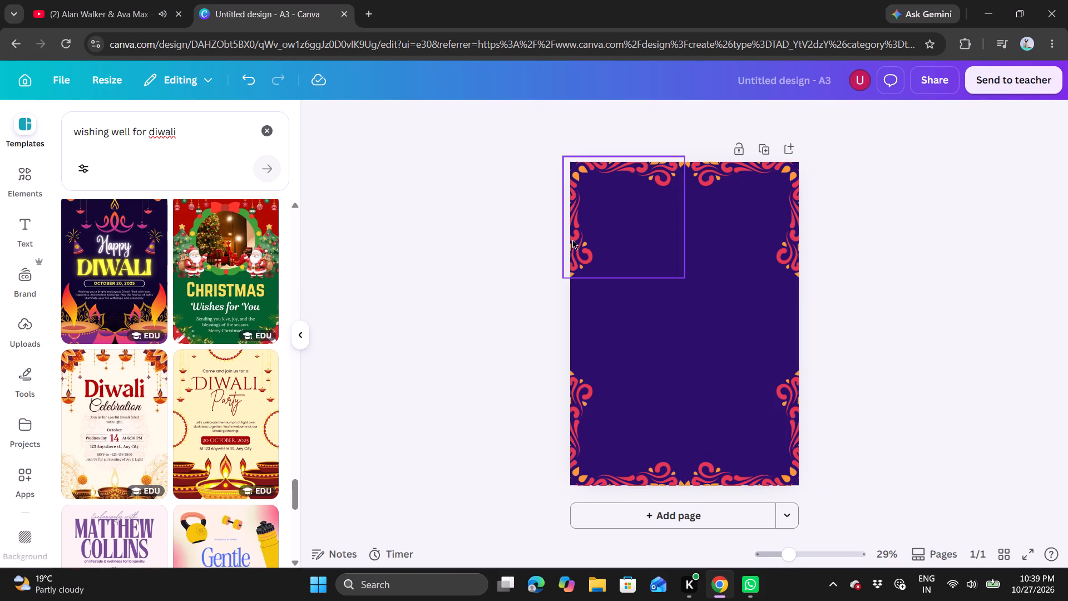
{"action": "left_click", "coordinate": [591, 198]}
{"action": "left_click", "coordinate": [698, 319]}
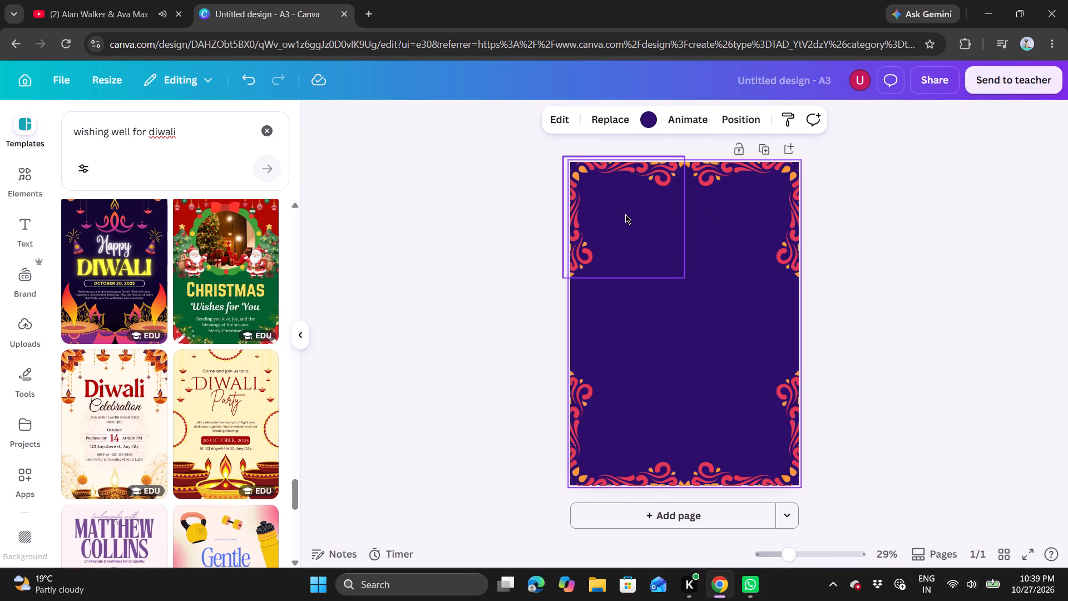
Browse the uploaded images for logos and graphics to use on the Deepotsav poster.
{"action": "left_click", "coordinate": [22, 327]}
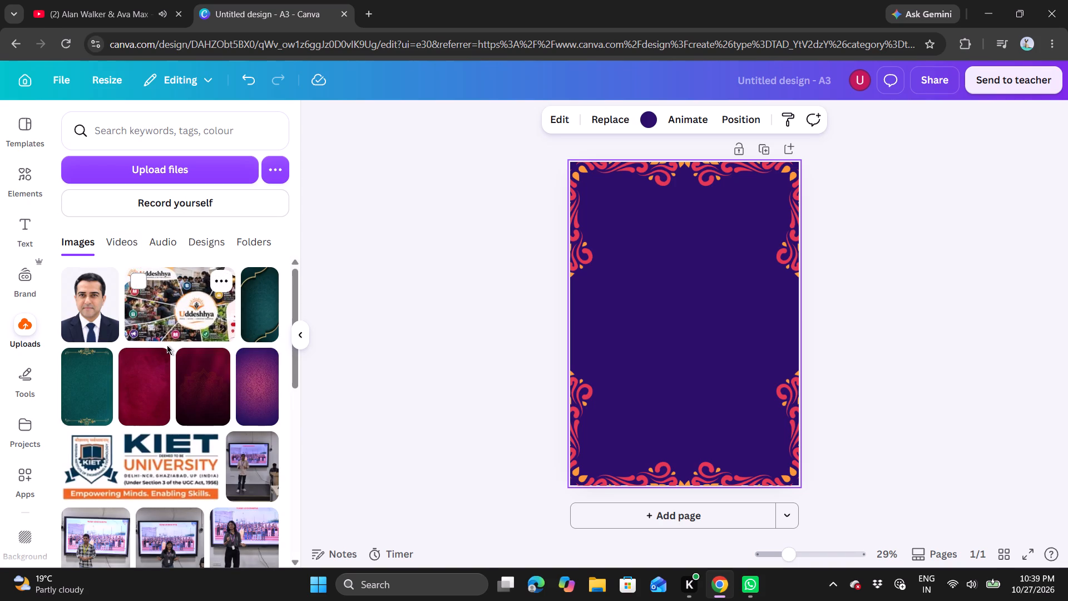
{"action": "scroll", "coordinate": [167, 345], "scroll_direction": "down", "scroll_amount": 3}
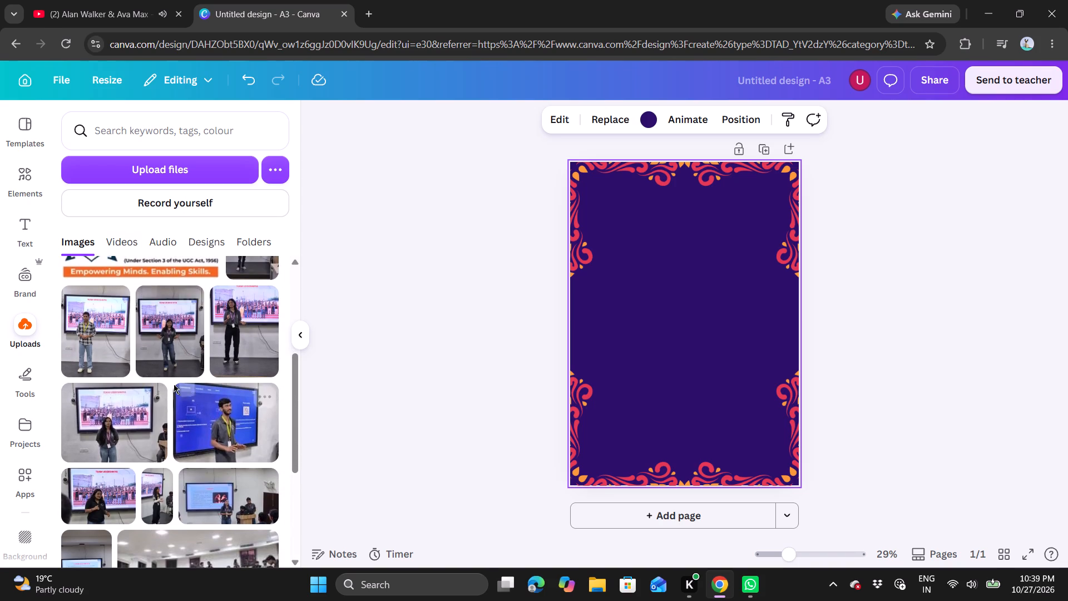
{"action": "scroll", "coordinate": [174, 384], "scroll_direction": "down", "scroll_amount": 2}
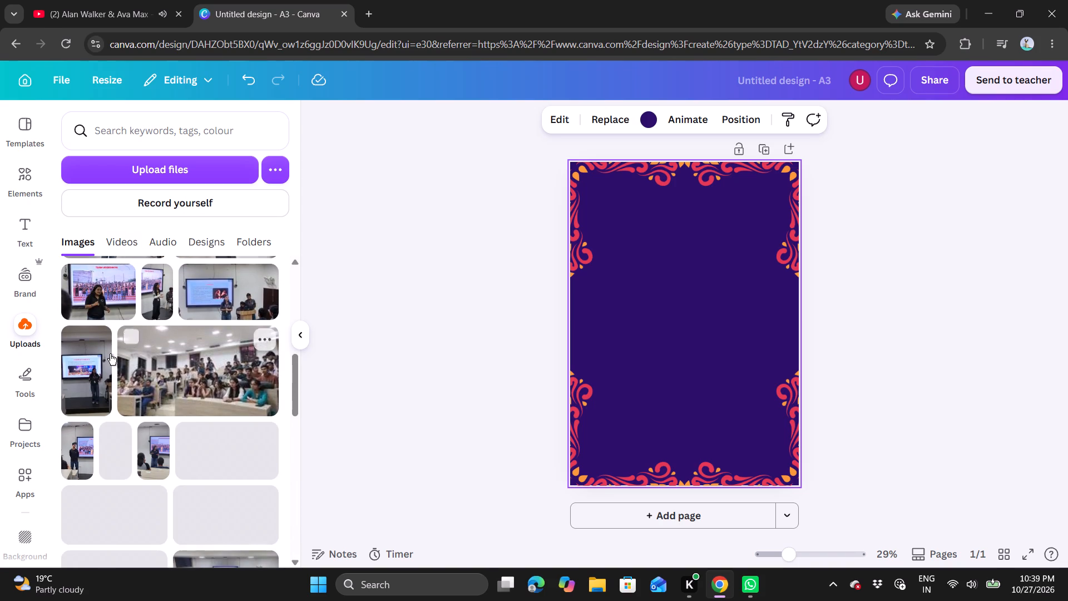
{"action": "scroll", "coordinate": [172, 363], "scroll_direction": "down", "scroll_amount": 2}
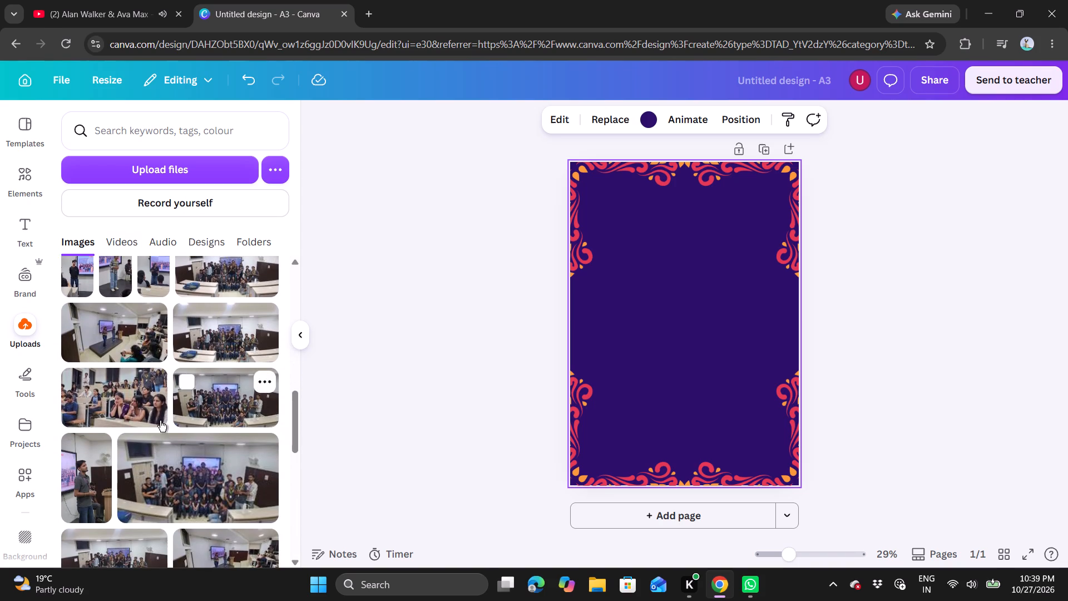
{"action": "scroll", "coordinate": [155, 424], "scroll_direction": "down", "scroll_amount": 3}
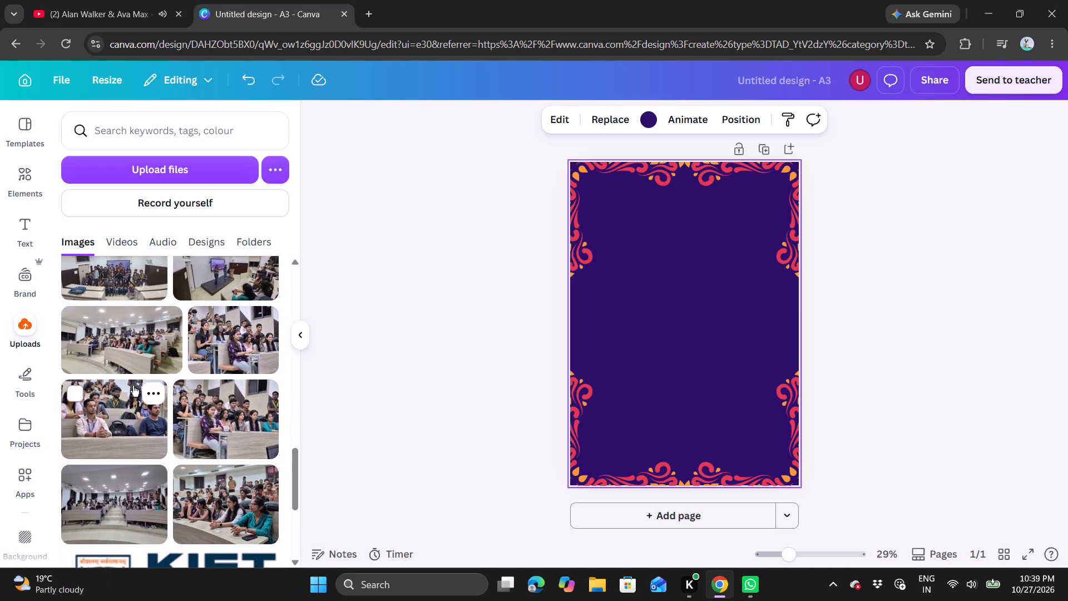
{"action": "scroll", "coordinate": [133, 389], "scroll_direction": "down", "scroll_amount": 5}
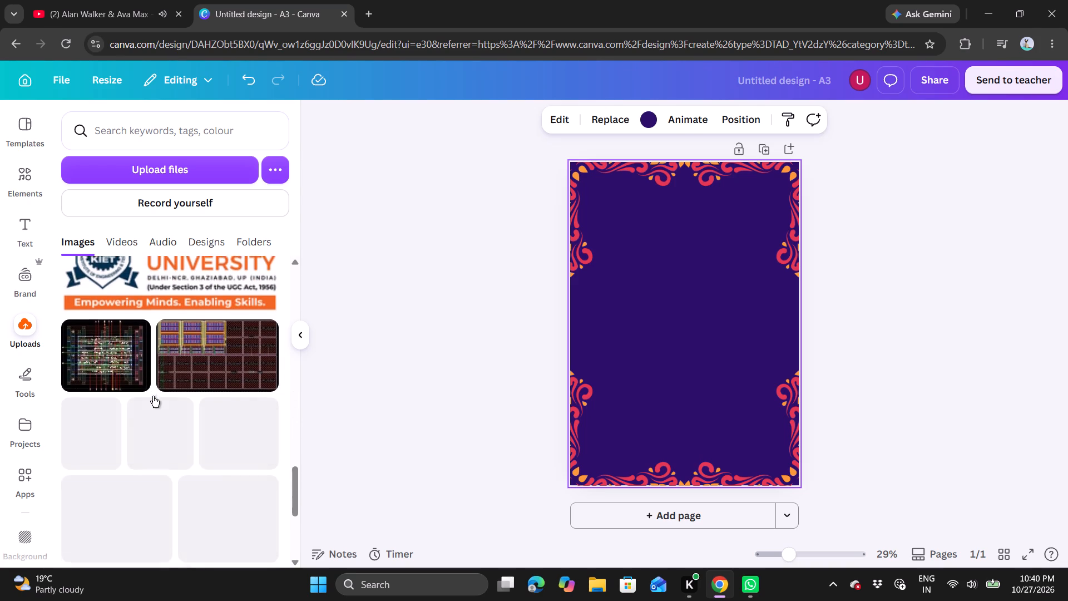
{"action": "scroll", "coordinate": [153, 396], "scroll_direction": "down", "scroll_amount": 4}
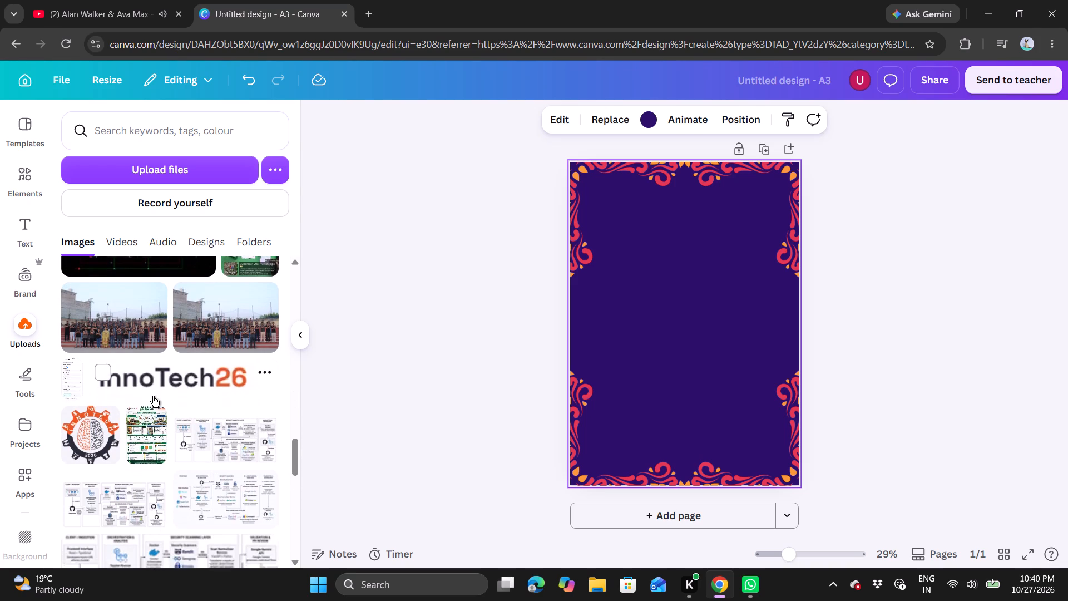
{"action": "scroll", "coordinate": [153, 396], "scroll_direction": "down", "scroll_amount": 4}
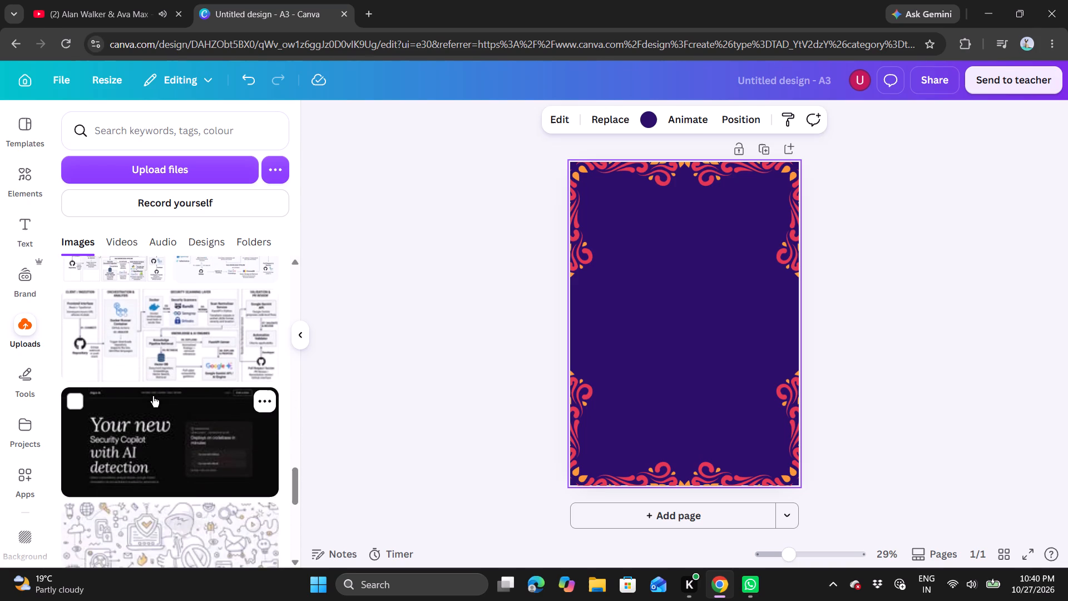
{"action": "scroll", "coordinate": [153, 396], "scroll_direction": "down", "scroll_amount": 5}
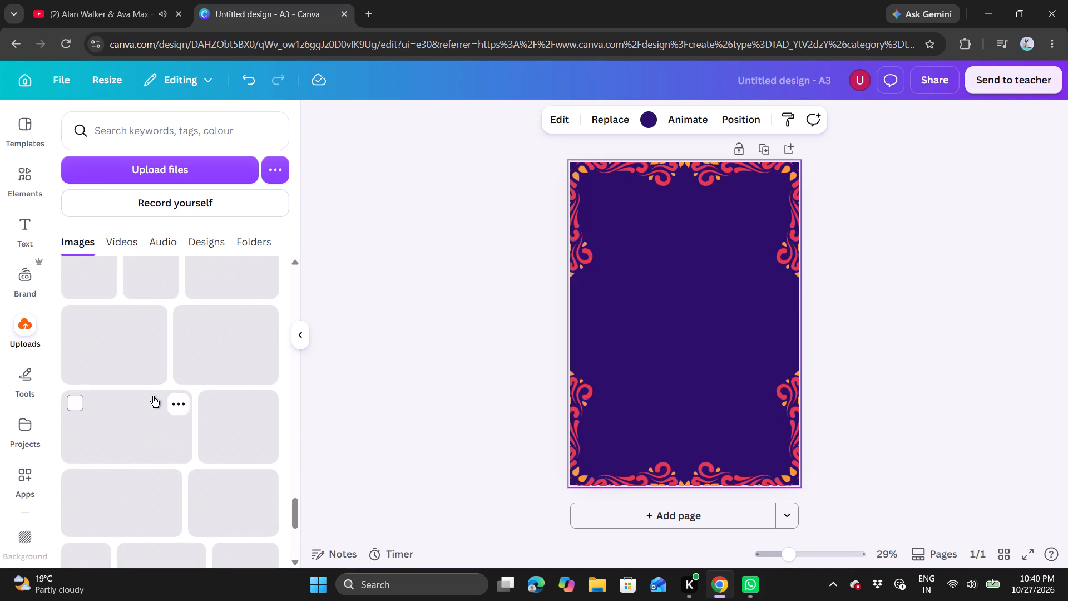
{"action": "scroll", "coordinate": [182, 393], "scroll_direction": "down", "scroll_amount": 1}
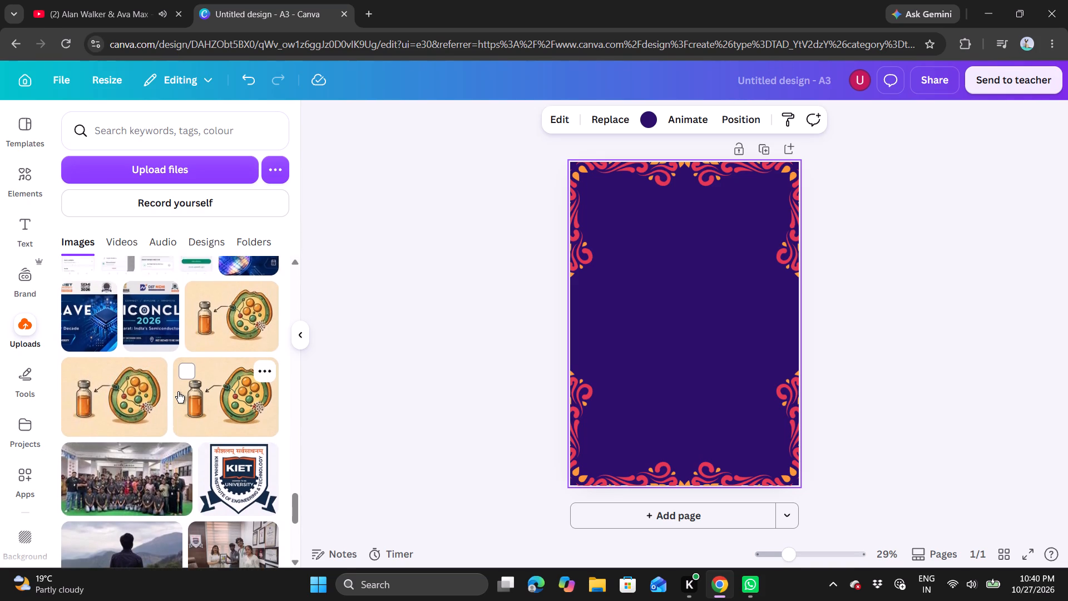
{"action": "scroll", "coordinate": [178, 392], "scroll_direction": "down", "scroll_amount": 3}
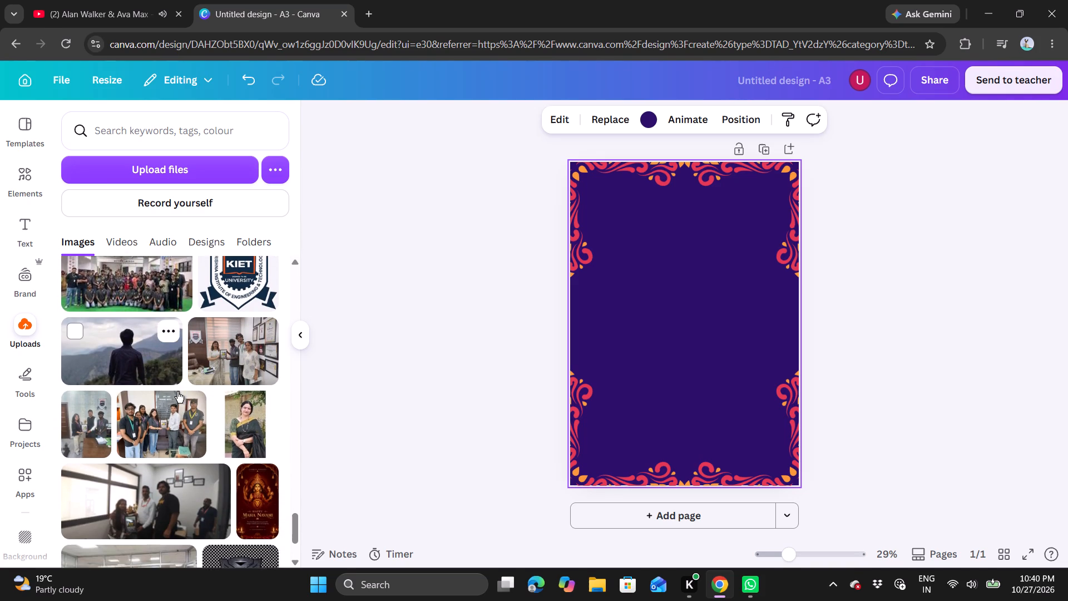
{"action": "scroll", "coordinate": [177, 392], "scroll_direction": "down", "scroll_amount": 1}
{"action": "scroll", "coordinate": [133, 397], "scroll_direction": "down", "scroll_amount": 6}
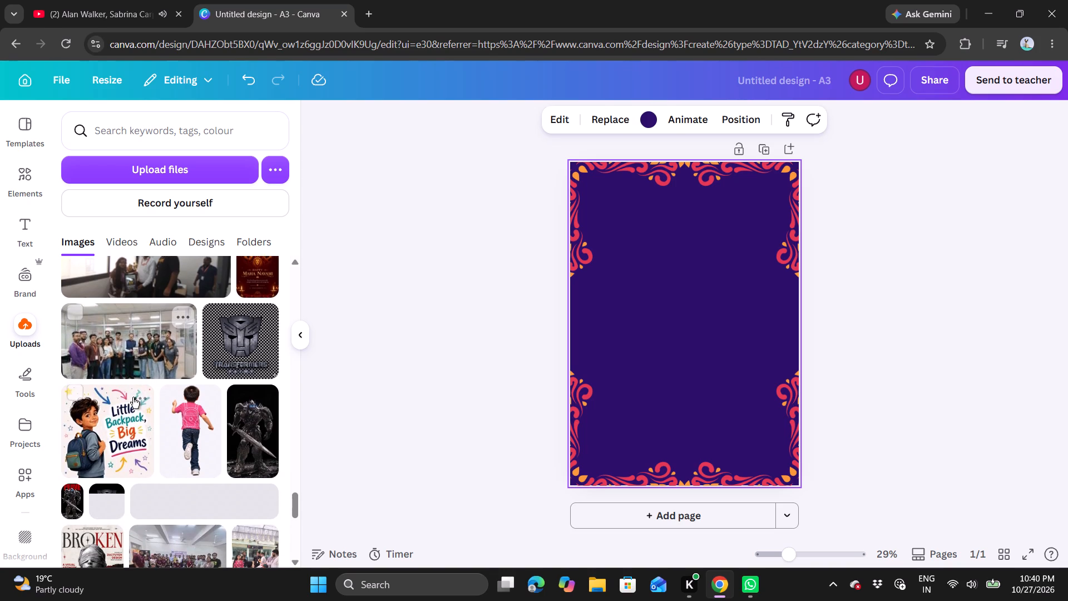
{"action": "scroll", "coordinate": [133, 397], "scroll_direction": "down", "scroll_amount": 3}
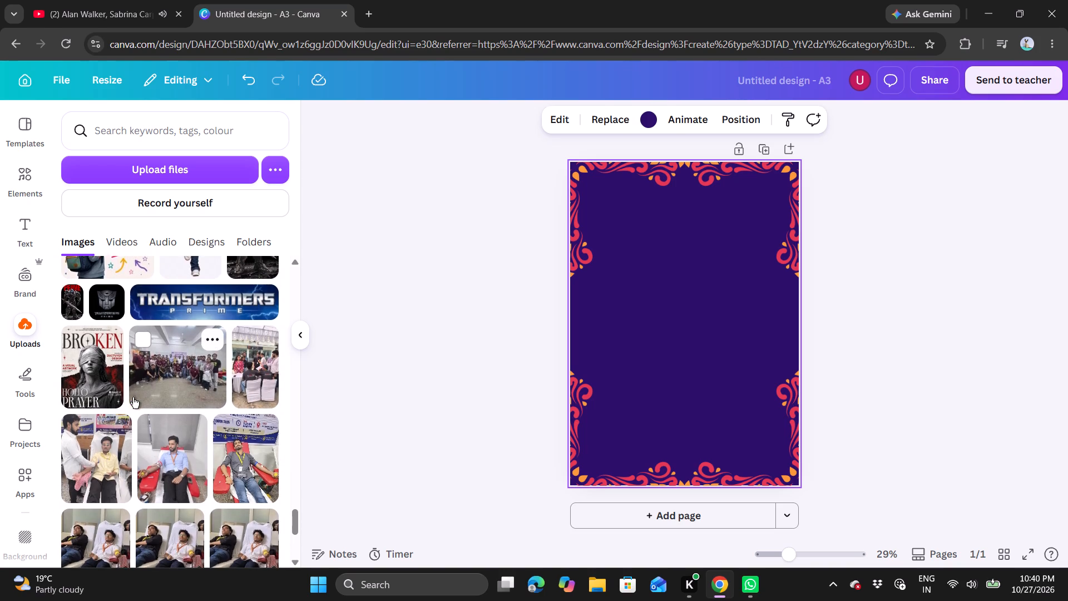
{"action": "scroll", "coordinate": [133, 397], "scroll_direction": "down", "scroll_amount": 4}
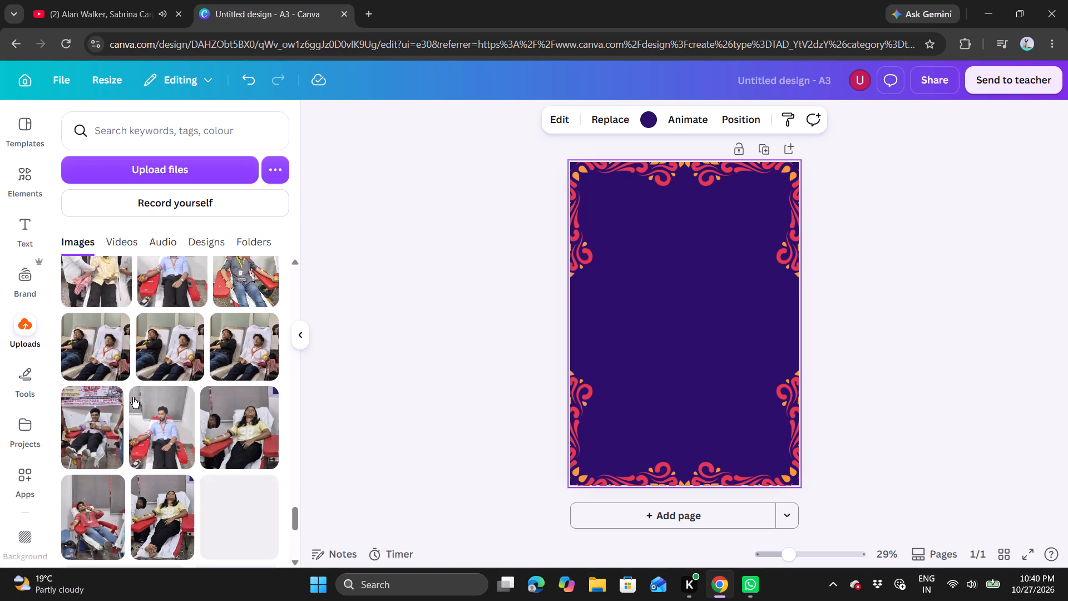
{"action": "scroll", "coordinate": [133, 397], "scroll_direction": "down", "scroll_amount": 4}
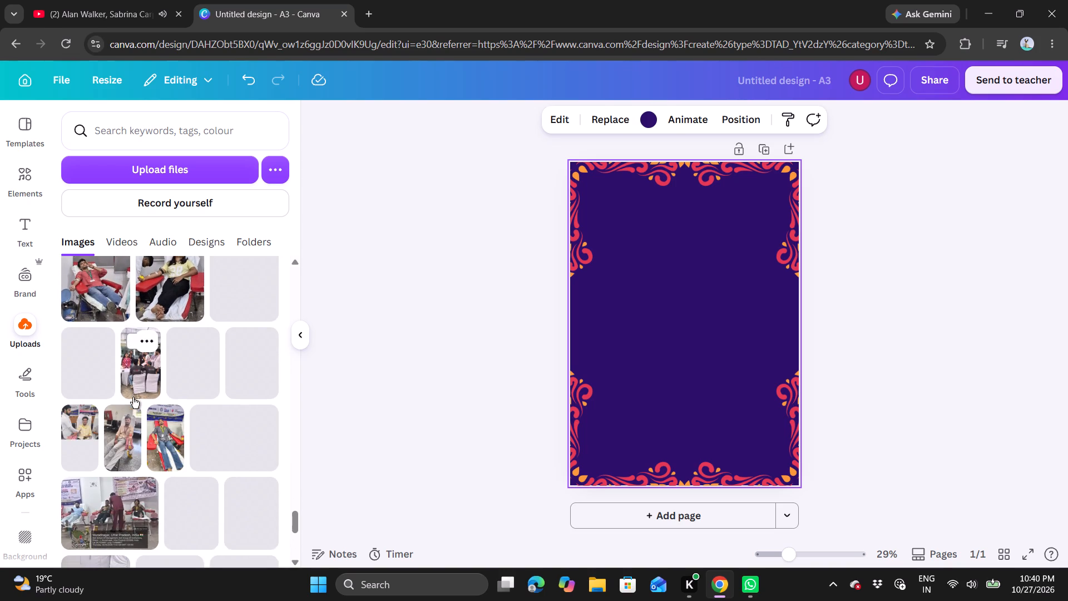
{"action": "scroll", "coordinate": [133, 397], "scroll_direction": "down", "scroll_amount": 4}
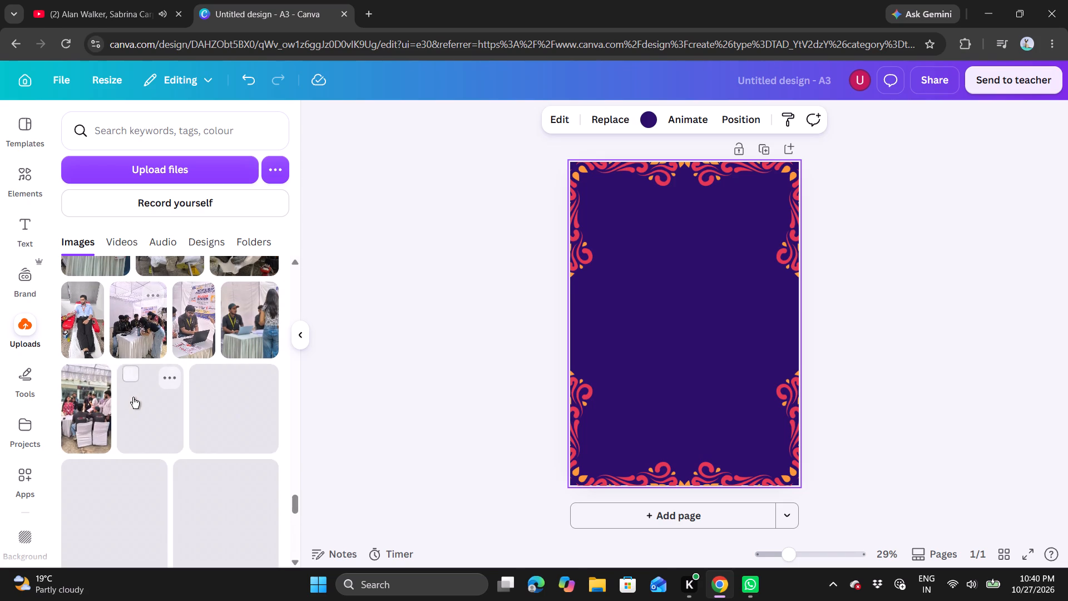
{"action": "scroll", "coordinate": [133, 397], "scroll_direction": "down", "scroll_amount": 5}
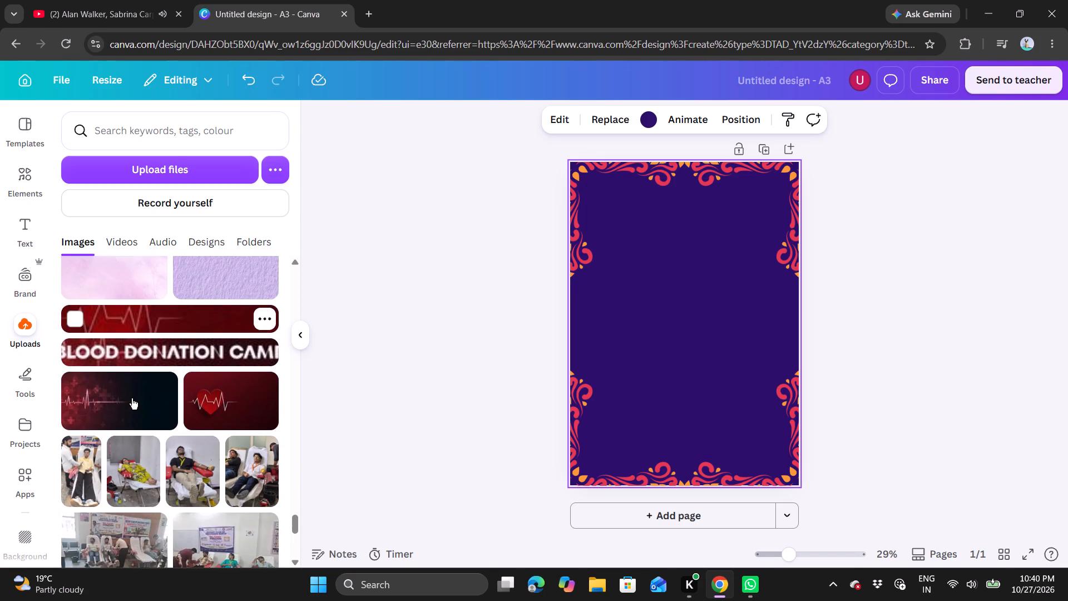
{"action": "scroll", "coordinate": [132, 398], "scroll_direction": "down", "scroll_amount": 7}
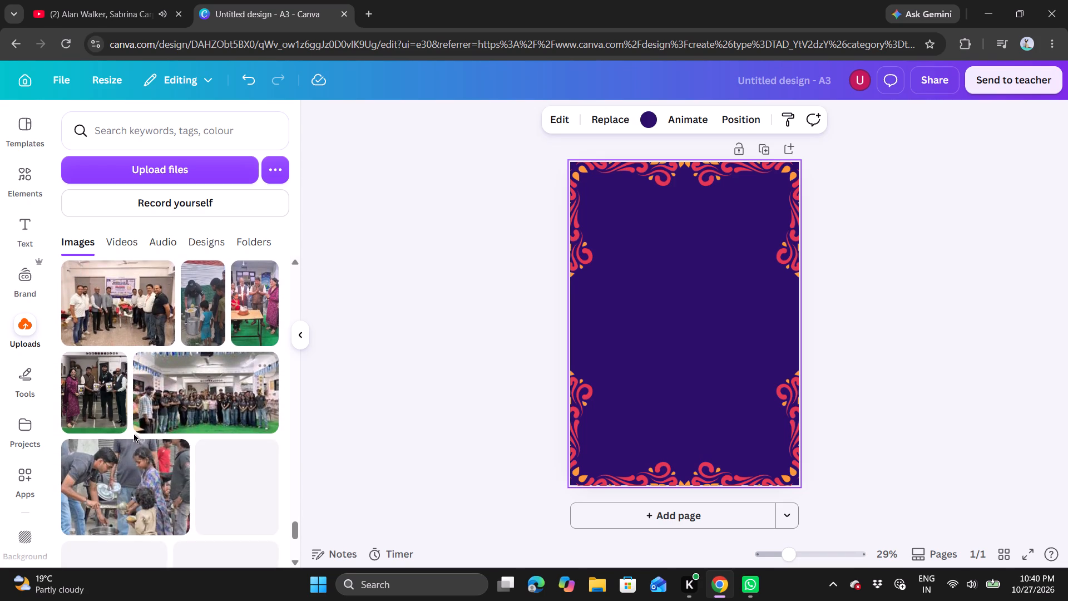
{"action": "scroll", "coordinate": [139, 448], "scroll_direction": "down", "scroll_amount": 4}
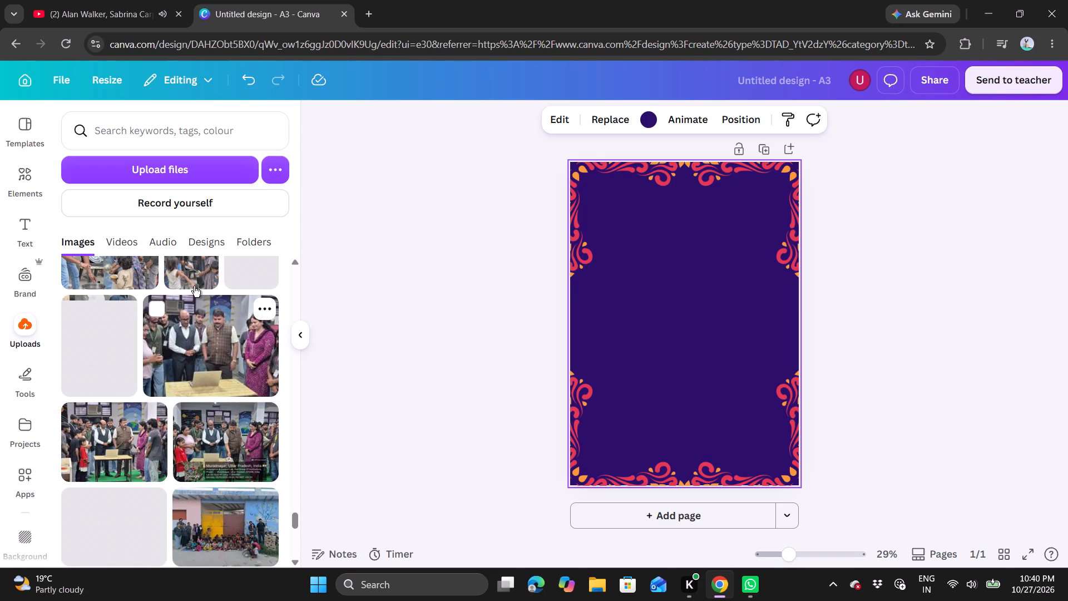
{"action": "scroll", "coordinate": [219, 240], "scroll_direction": "down", "scroll_amount": 1}
Add the Uddeshhya logo from the GRAPHICS uploads folder to the poster.
{"action": "left_click", "coordinate": [243, 241]}
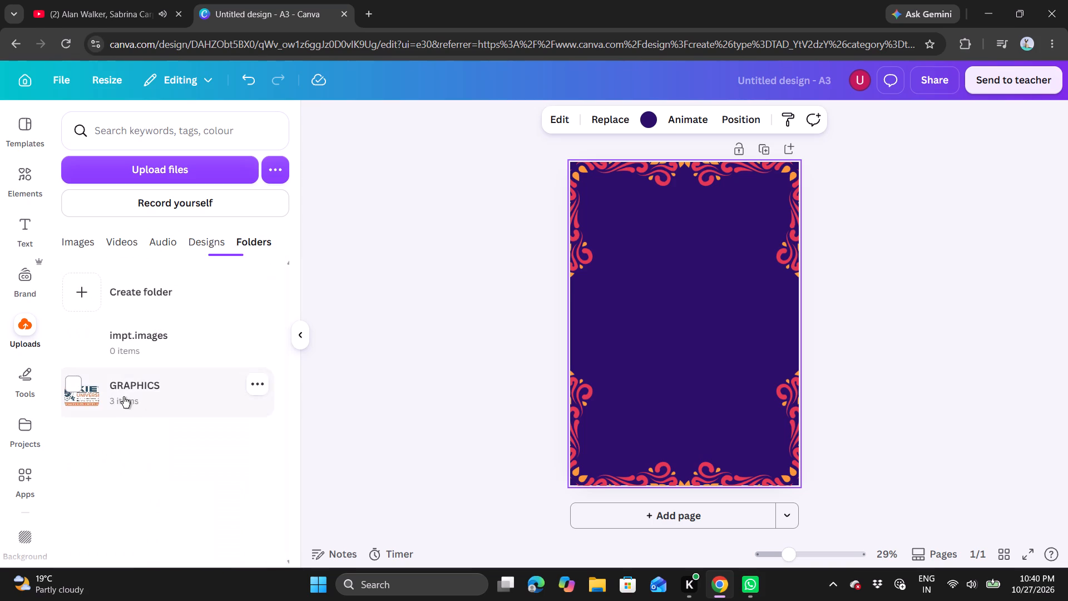
{"action": "left_click", "coordinate": [171, 395]}
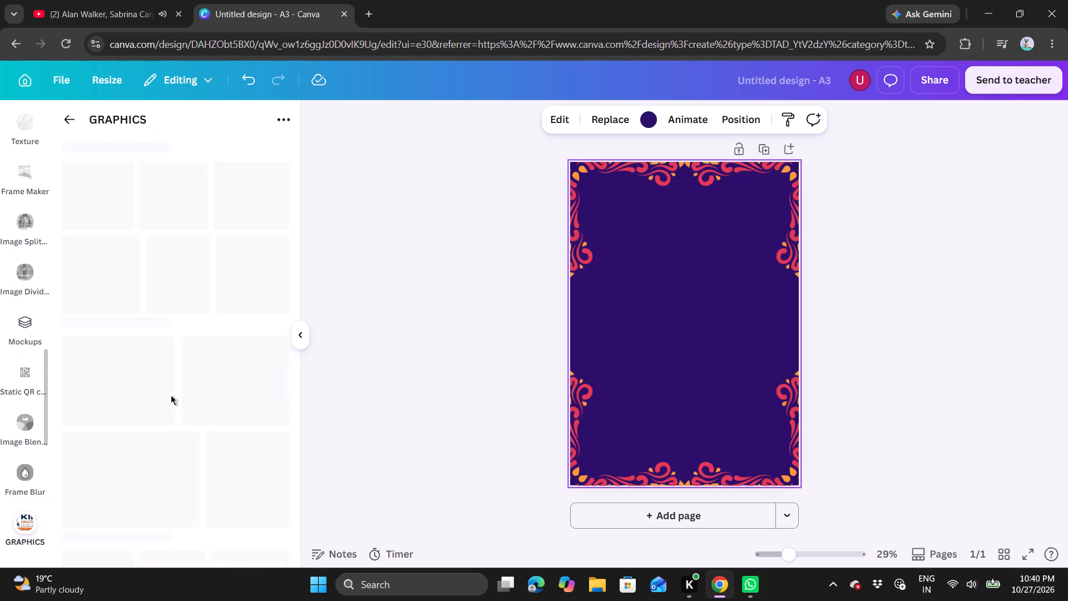
{"action": "left_click", "coordinate": [83, 245]}
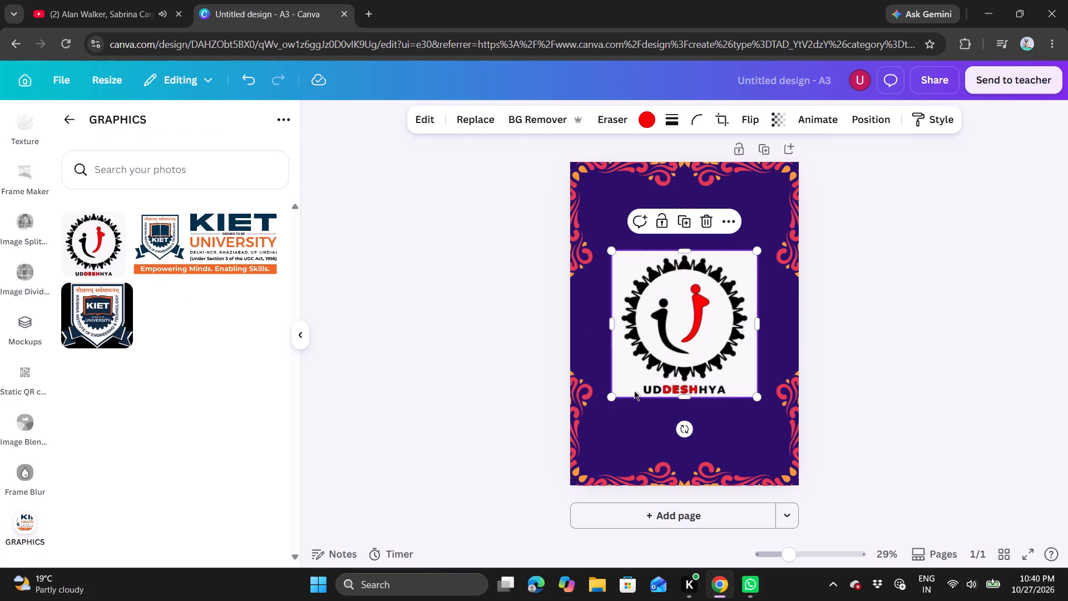
Shrink the Uddeshhya logo proportionally to a small badge size.
{"action": "scroll", "coordinate": [843, 232], "scroll_direction": "right", "scroll_amount": 2}
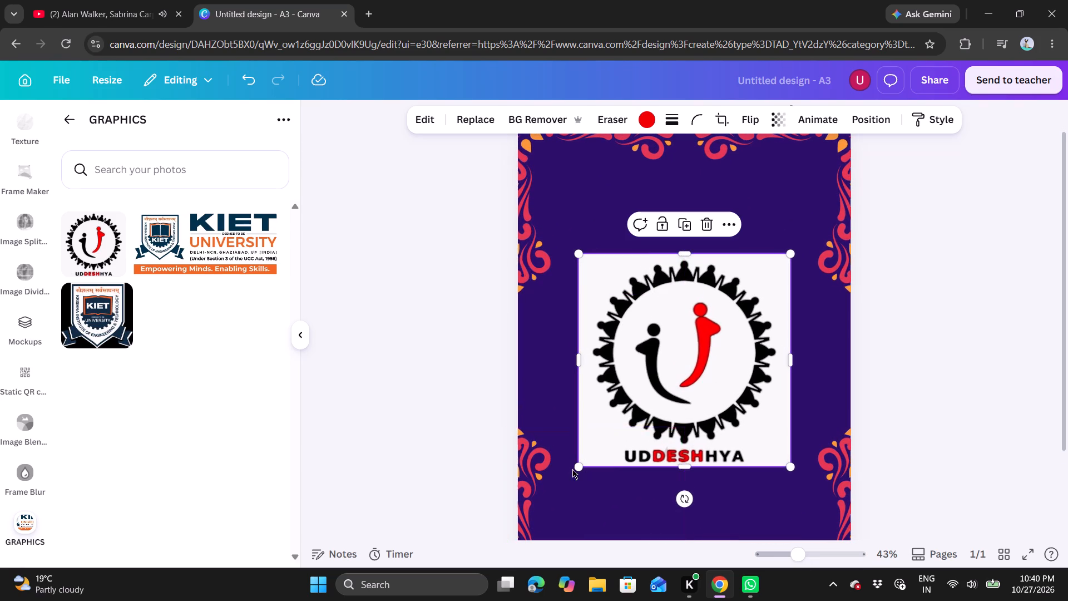
{"action": "left_click_drag", "start_coordinate": [577, 469], "coordinate": [685, 283]}
{"action": "scroll", "coordinate": [788, 277], "scroll_direction": "up", "scroll_amount": 1}
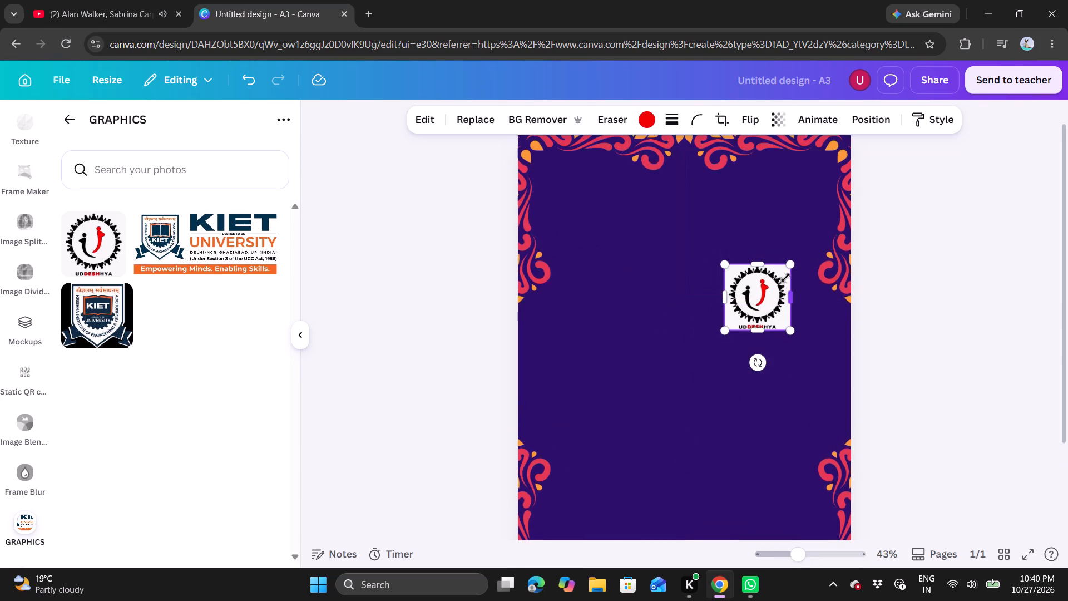
{"action": "scroll", "coordinate": [785, 278], "scroll_direction": "up", "scroll_amount": 1}
{"action": "left_click_drag", "start_coordinate": [722, 360], "coordinate": [733, 337]}
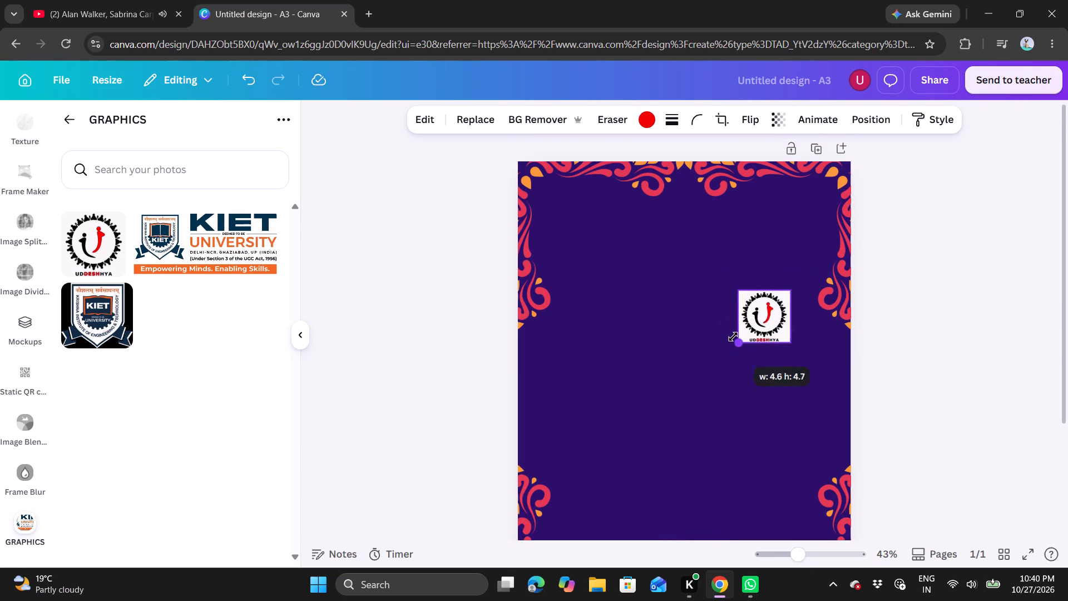
{"action": "left_click_drag", "start_coordinate": [733, 337], "coordinate": [743, 321]}
Move the Uddeshhya logo into the poster's top-right corner and nudge it to sit just inside the page edges.
{"action": "left_click_drag", "start_coordinate": [767, 304], "coordinate": [811, 183]}
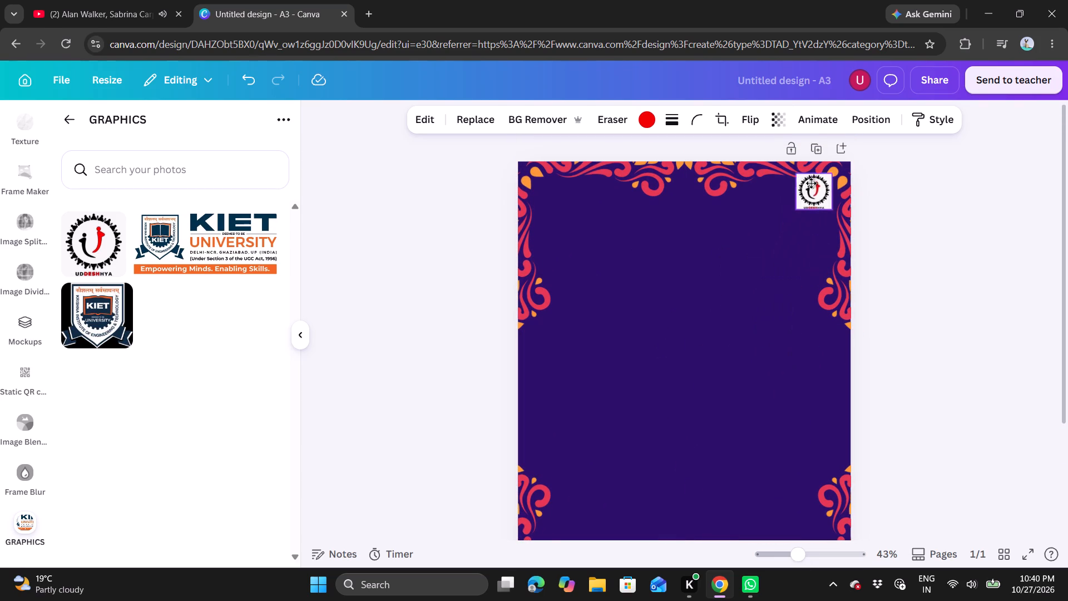
{"action": "left_click_drag", "start_coordinate": [811, 183], "coordinate": [824, 180]}
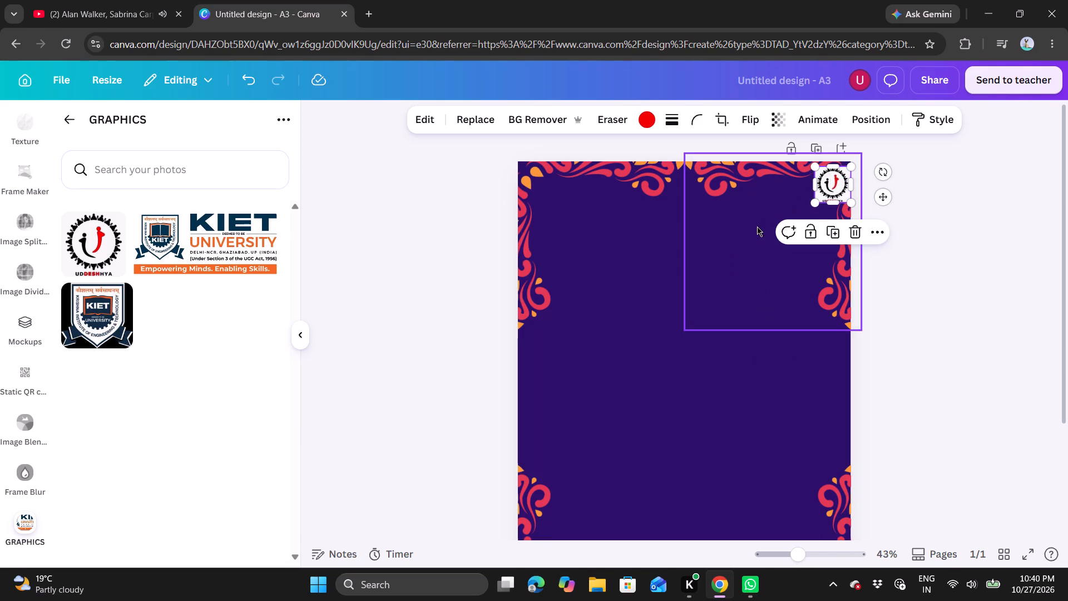
{"action": "key", "text": "Up"}
{"action": "key", "text": "Up"}
{"action": "key", "text": "Up"}
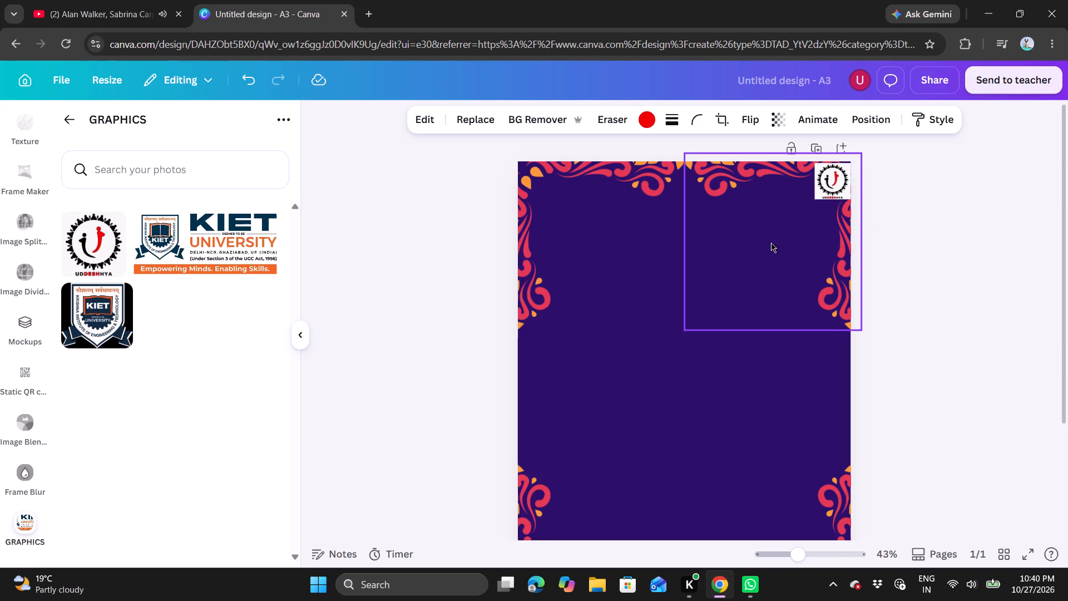
{"action": "key", "text": "Left"}
{"action": "key", "text": "Left"}
{"action": "key", "text": "Up"}
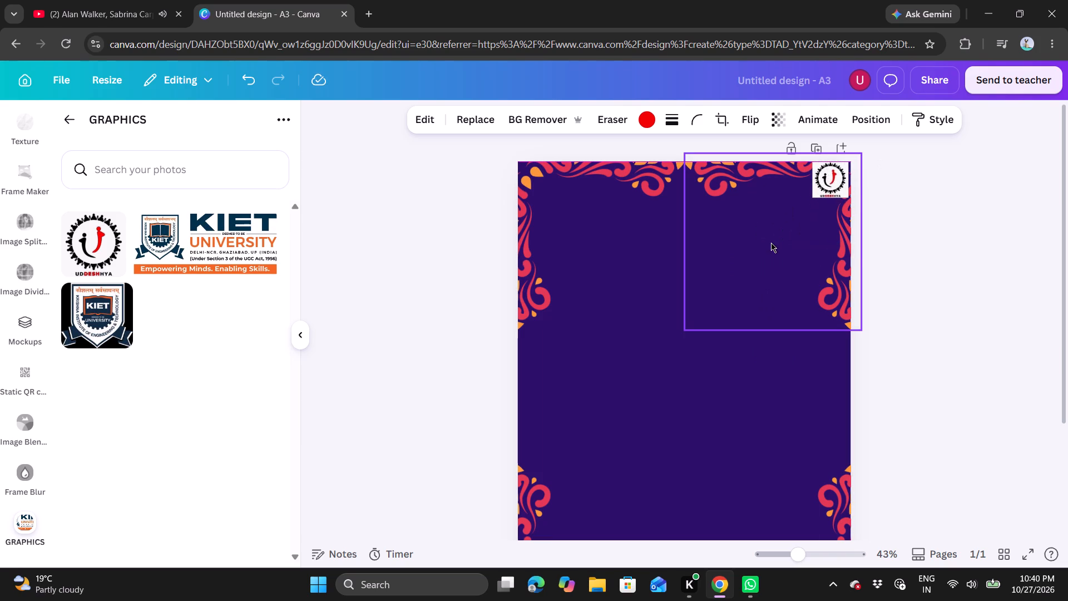
{"action": "key", "text": "Down"}
{"action": "key", "text": "Right"}
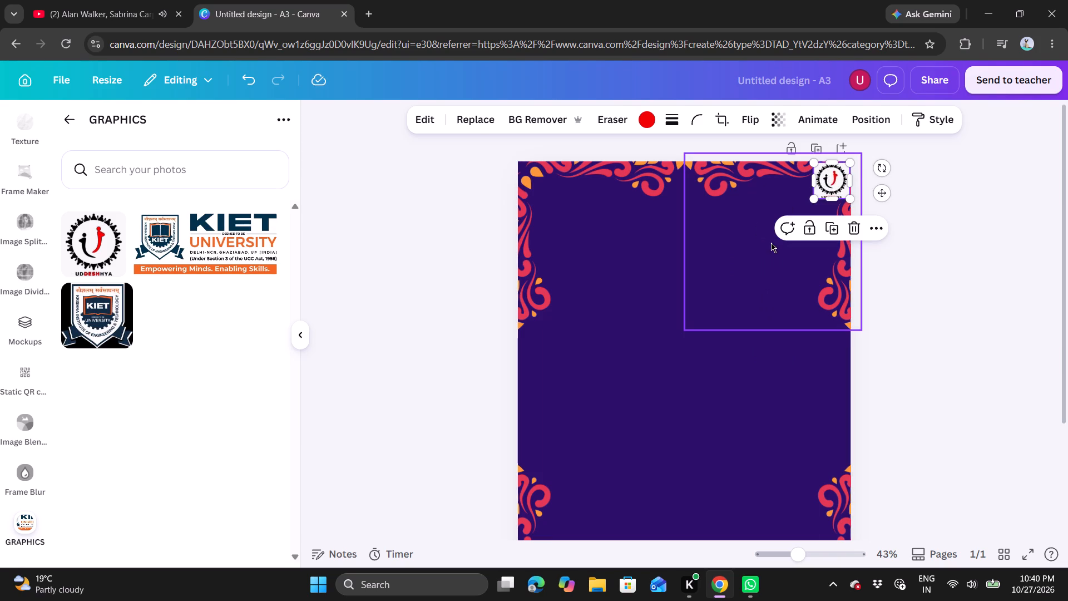
Remove the white background from the Uddeshhya logo with BG Remover.
{"action": "left_click", "coordinate": [544, 119]}
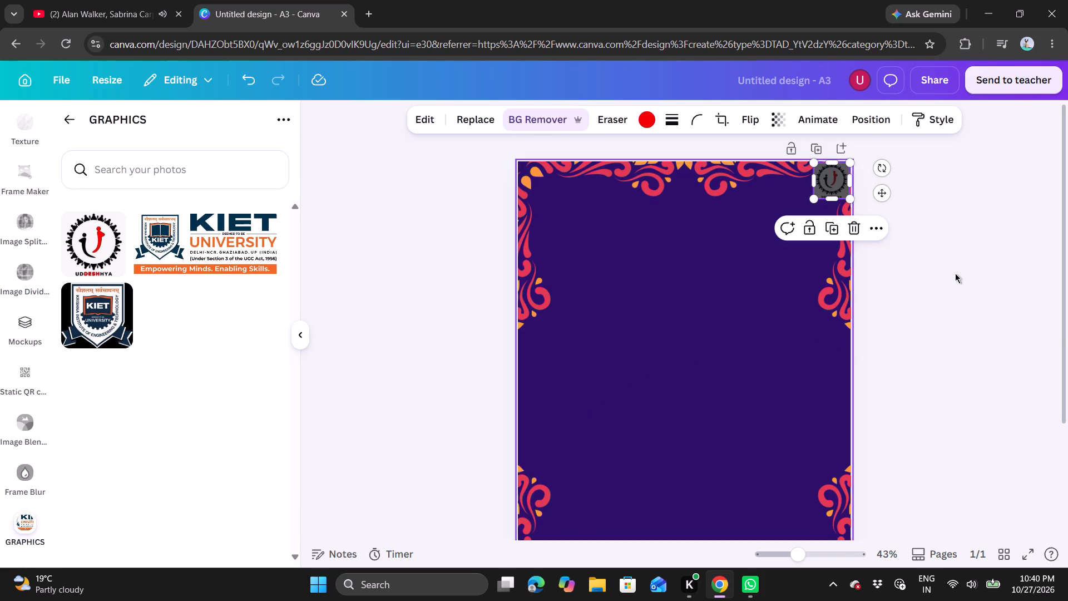
{"action": "left_click", "coordinate": [927, 282]}
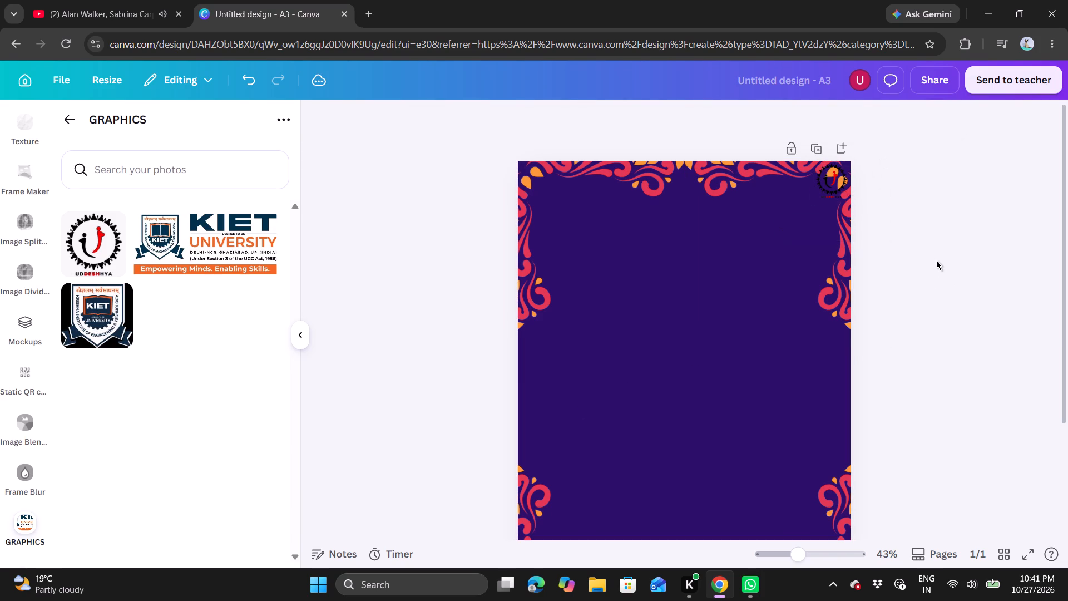
Shrink the Uddeshhya logo slightly, keeping it in the poster's top-right corner.
{"action": "left_click", "coordinate": [830, 174]}
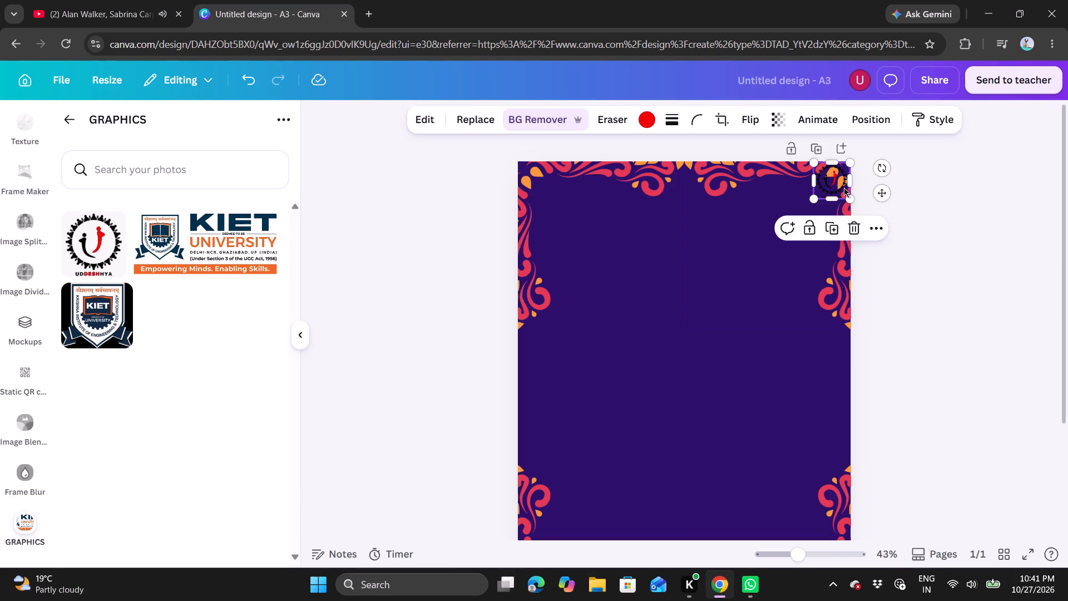
{"action": "type", "text": "--"}
{"action": "key", "text": "ctrl+minus"}
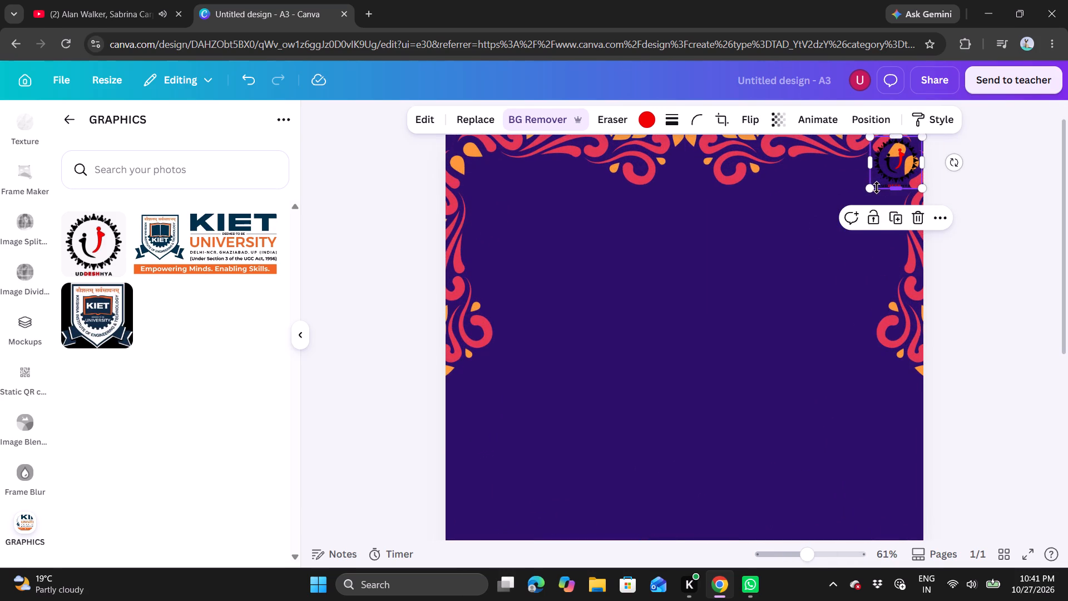
{"action": "left_click_drag", "start_coordinate": [869, 186], "coordinate": [868, 175]}
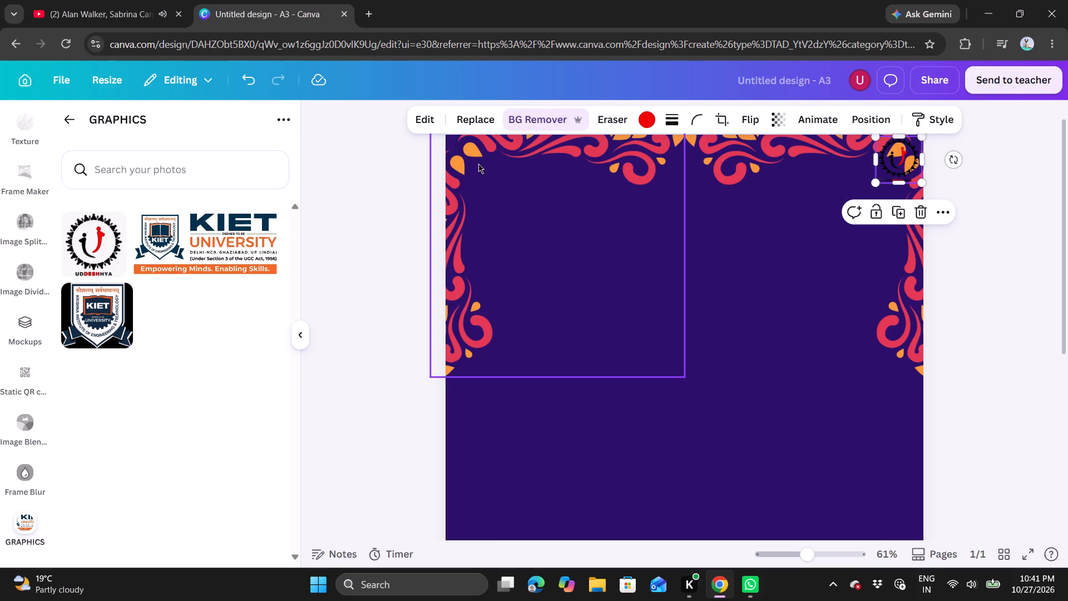
Add the KIET shield logo with the black background from the GRAPHICS folder and shrink it proportionally to a small badge.
{"action": "left_click", "coordinate": [92, 309]}
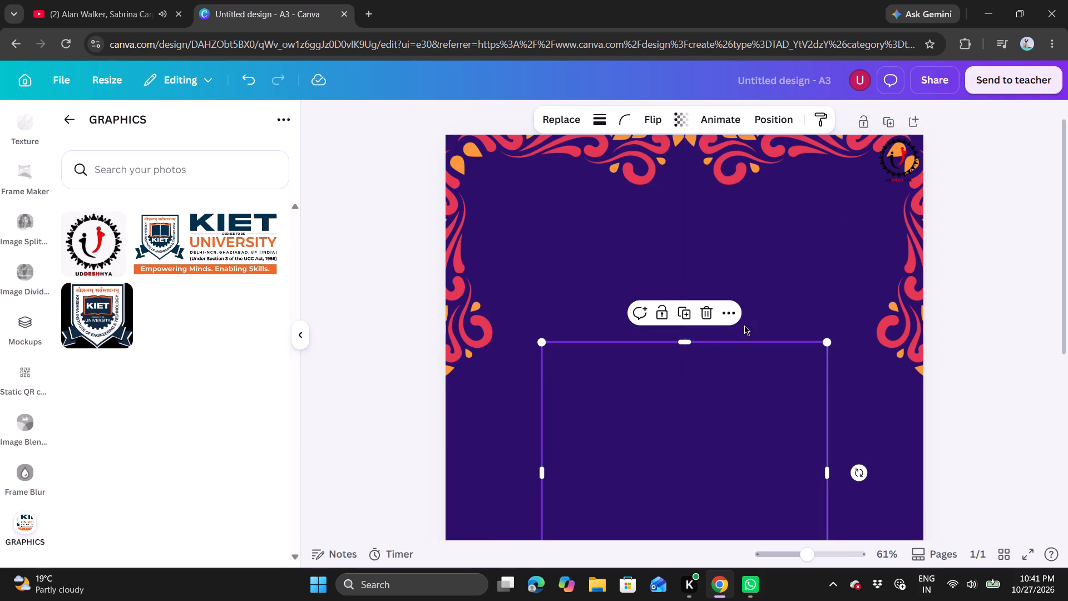
{"action": "left_click_drag", "start_coordinate": [698, 439], "coordinate": [696, 356]}
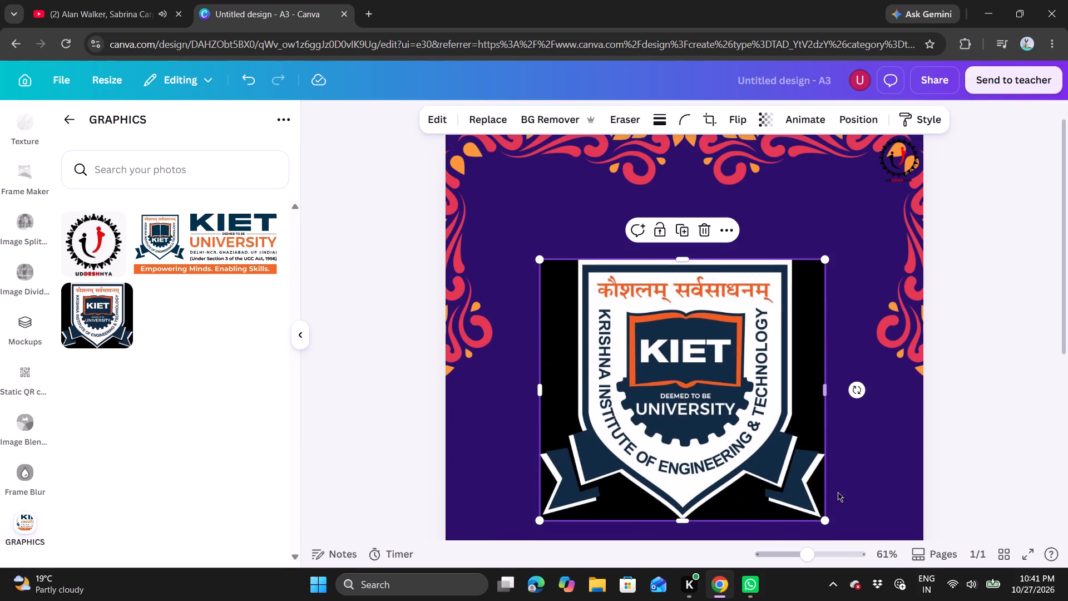
{"action": "left_click_drag", "start_coordinate": [828, 521], "coordinate": [620, 310]}
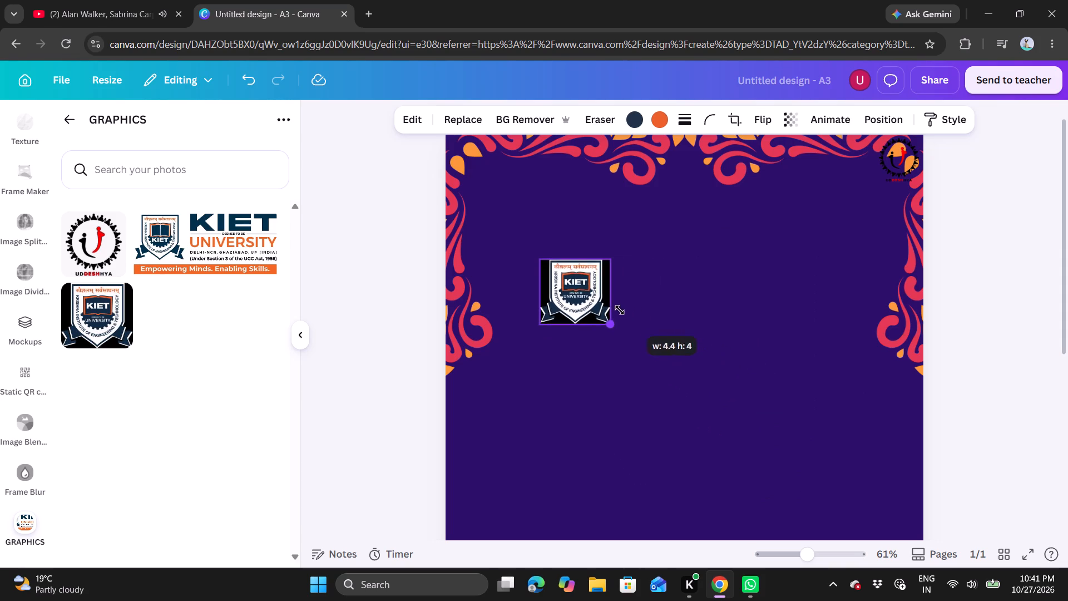
{"action": "left_click_drag", "start_coordinate": [620, 310], "coordinate": [588, 292]}
Move the KIET shield logo into the poster's top-left corner and nudge it to sit just inside the page edges.
{"action": "left_click_drag", "start_coordinate": [558, 277], "coordinate": [505, 194]}
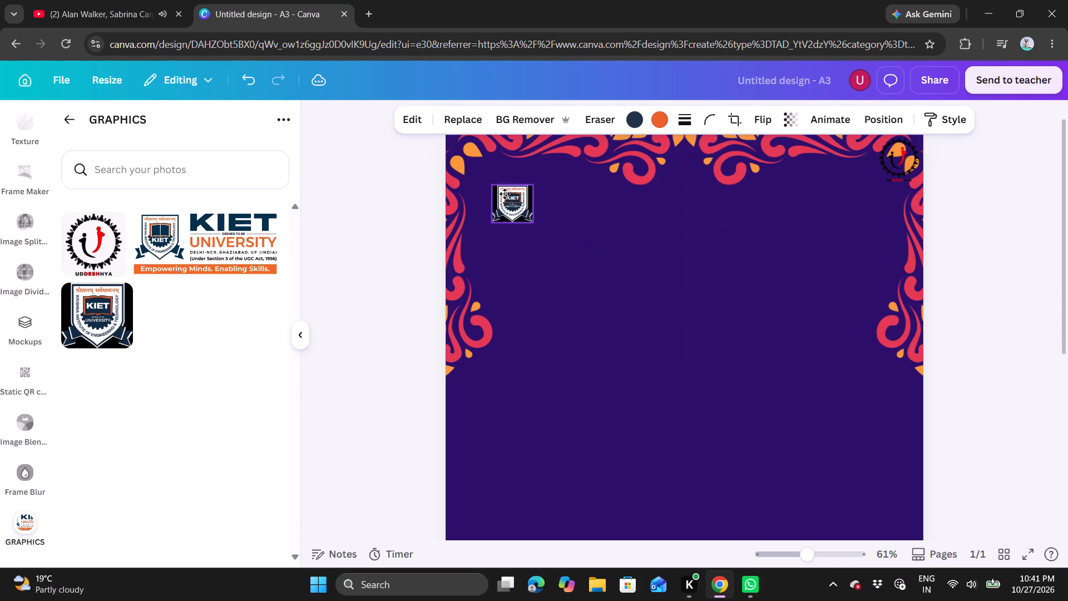
{"action": "left_click_drag", "start_coordinate": [505, 194], "coordinate": [467, 163]}
{"action": "scroll", "coordinate": [610, 152], "scroll_direction": "up", "scroll_amount": 1}
{"action": "key", "text": "Up"}
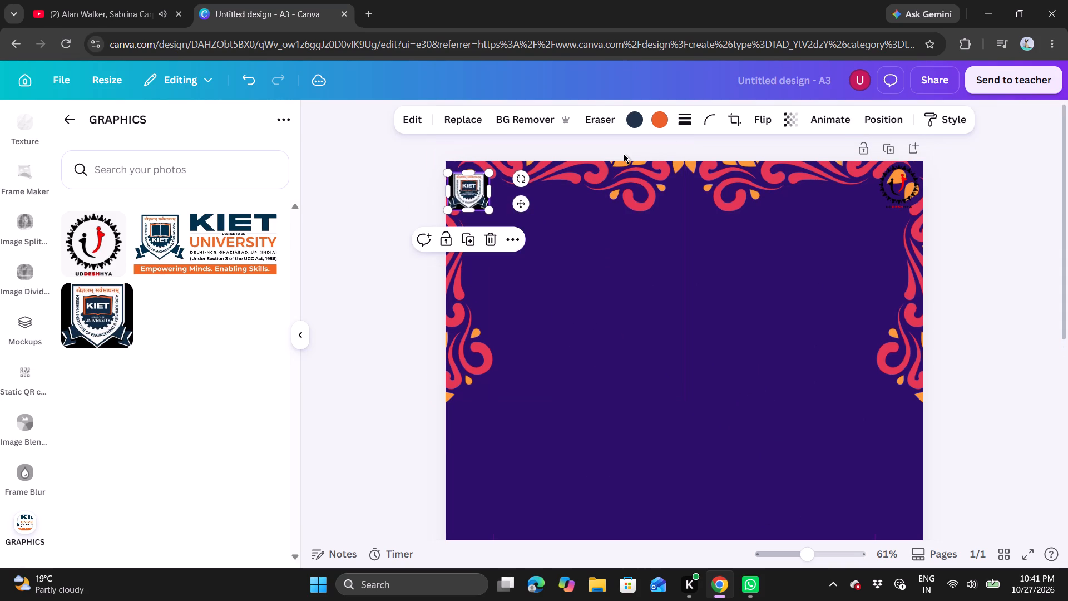
{"action": "key", "text": "Up"}
{"action": "key", "text": "Up"}
{"action": "key", "text": "Up"}
{"action": "key", "text": "Up"}
{"action": "key", "text": "Up"}
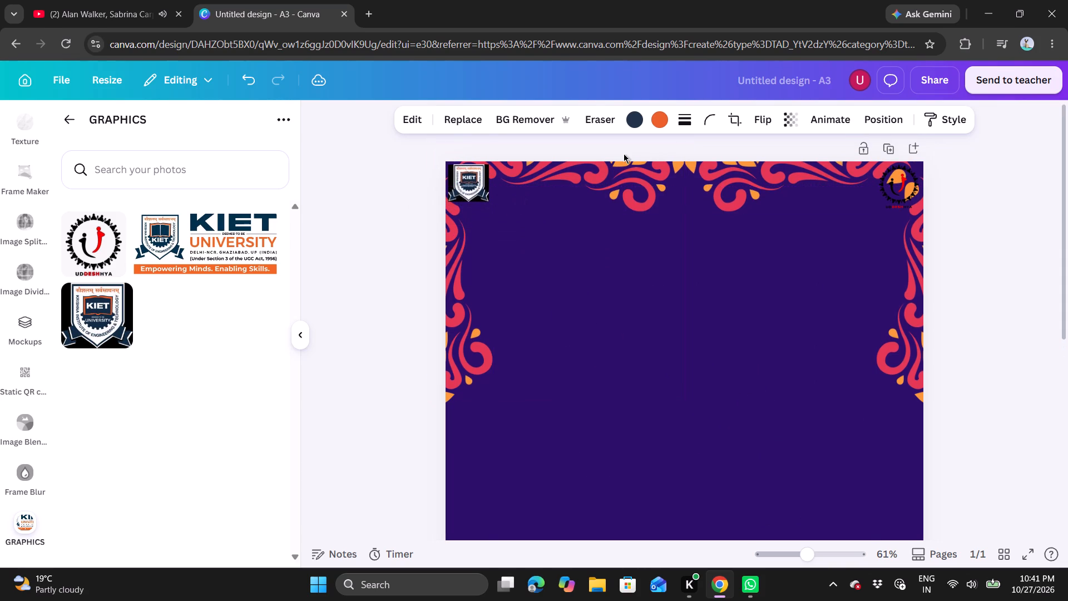
{"action": "key", "text": "Left"}
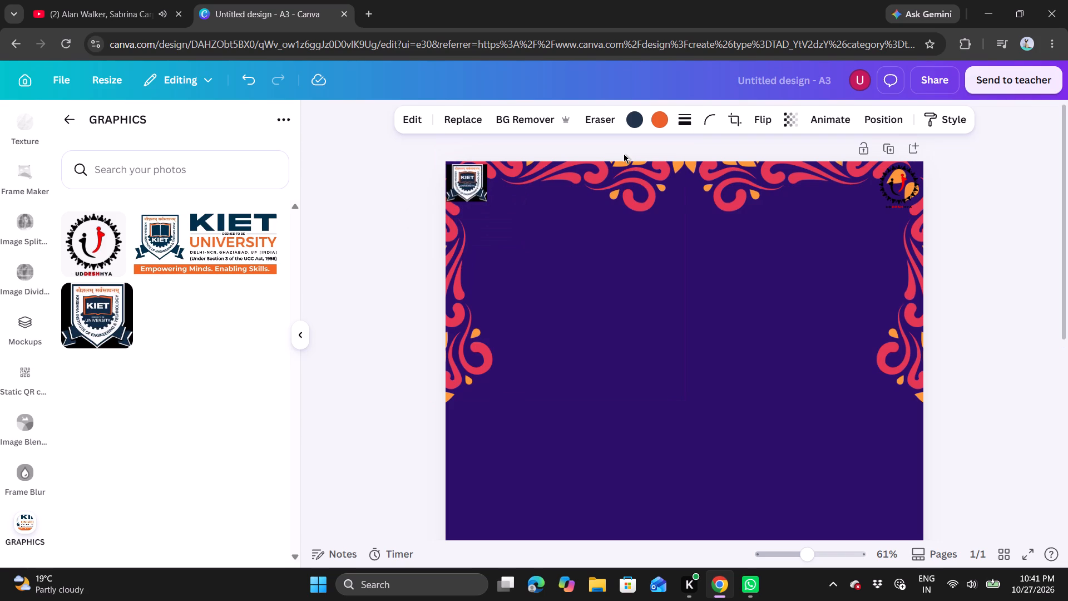
{"action": "key", "text": "Right"}
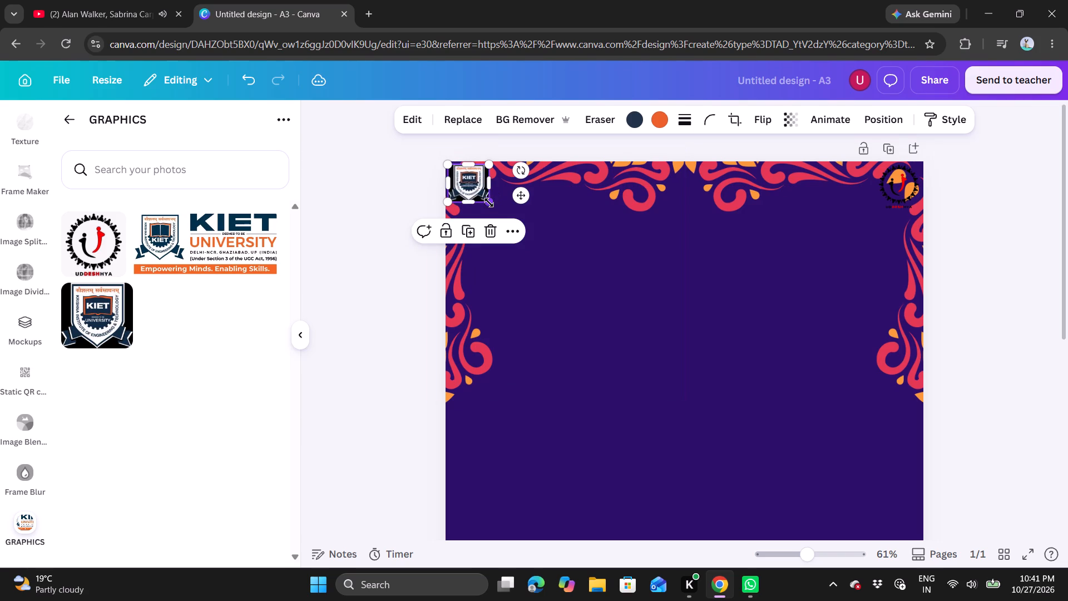
Enlarge the KIET shield logo slightly to about 2.8 wide by 2.6 high.
{"action": "left_click_drag", "start_coordinate": [489, 204], "coordinate": [497, 208]}
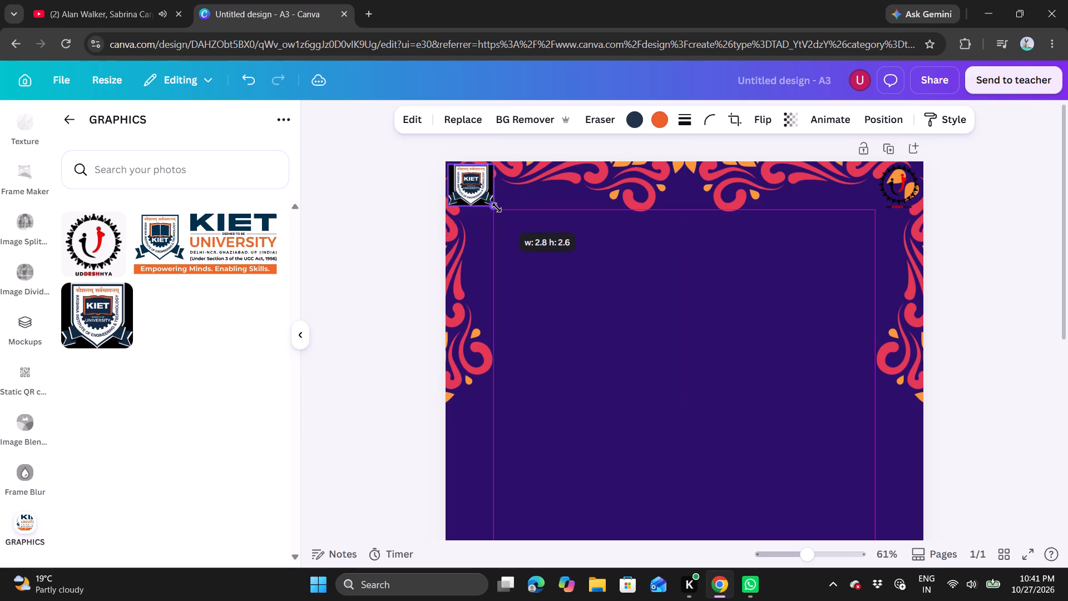
{"action": "left_click_drag", "start_coordinate": [497, 208], "coordinate": [491, 201]}
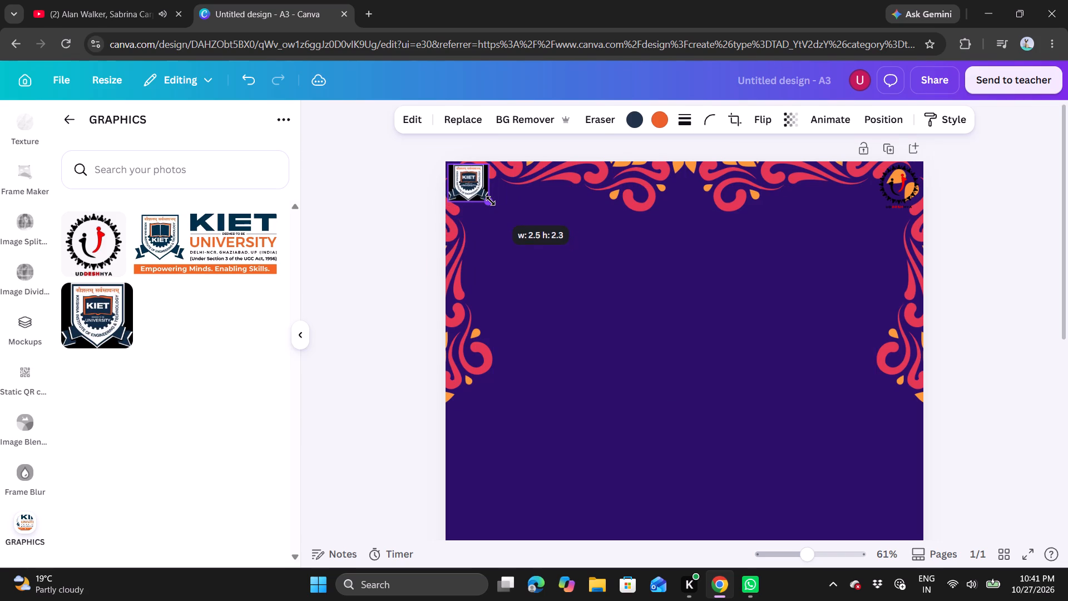
{"action": "left_click_drag", "start_coordinate": [491, 201], "coordinate": [492, 201]}
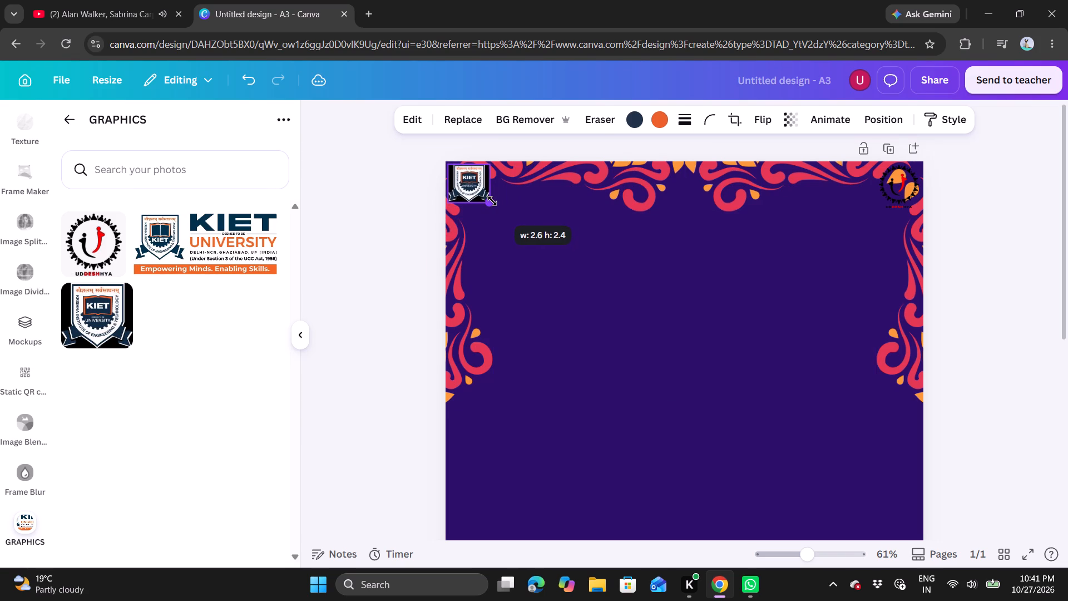
{"action": "left_click_drag", "start_coordinate": [492, 201], "coordinate": [494, 202]}
Remove the black background from the KIET shield logo with BG Remover.
{"action": "left_click", "coordinate": [513, 122]}
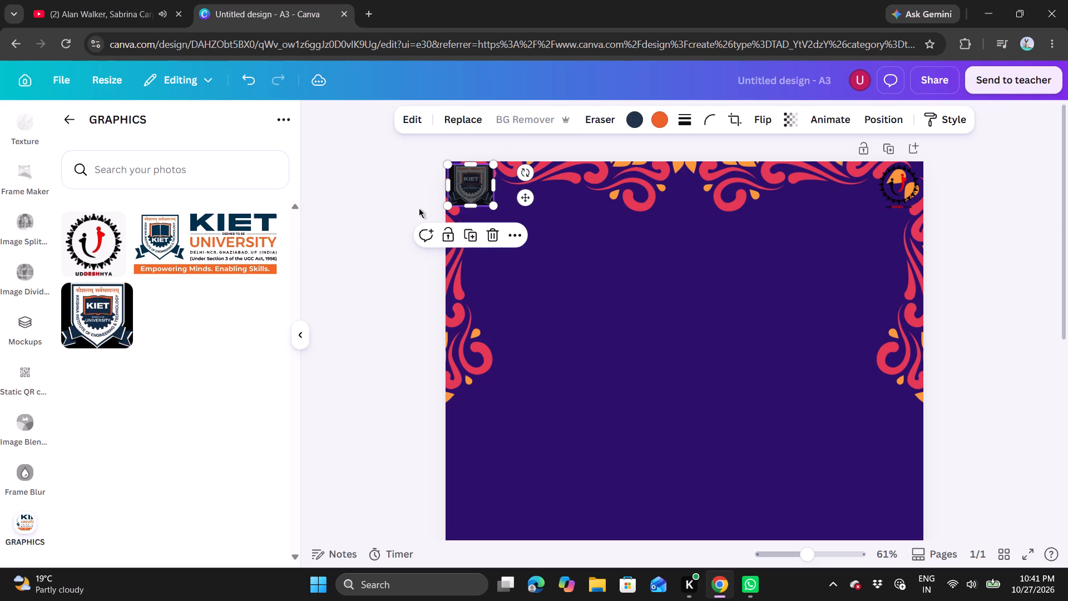
{"action": "left_click", "coordinate": [354, 179]}
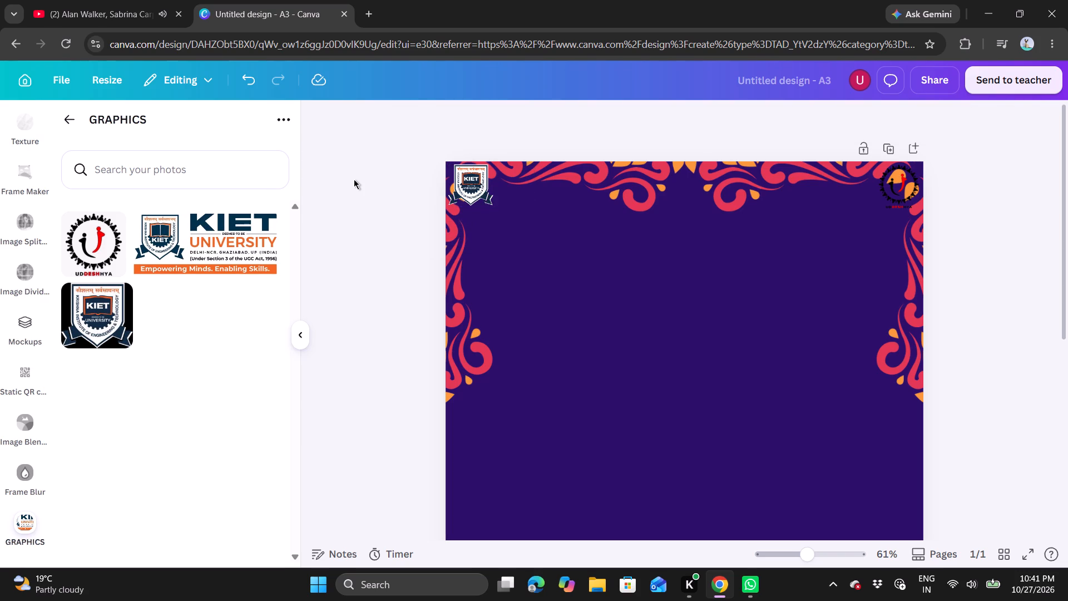
Delete the four floral corner ornaments from the poster, leaving the plain purple background and the two logos.
{"action": "left_click", "coordinate": [591, 165]}
{"action": "key", "text": "BackSpace"}
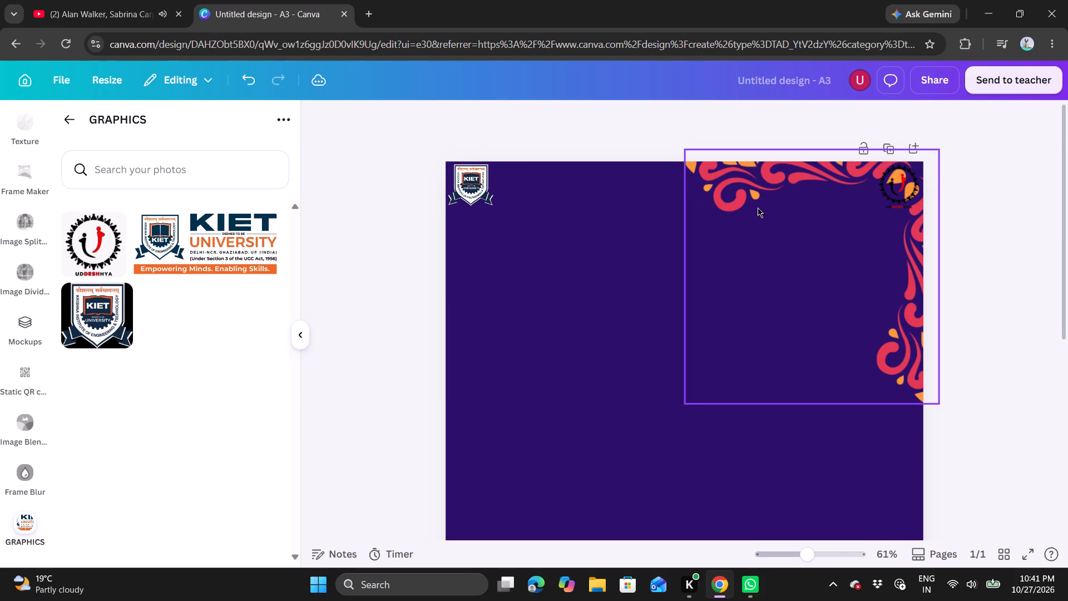
{"action": "left_click", "coordinate": [752, 194]}
{"action": "key", "text": "BackSpace"}
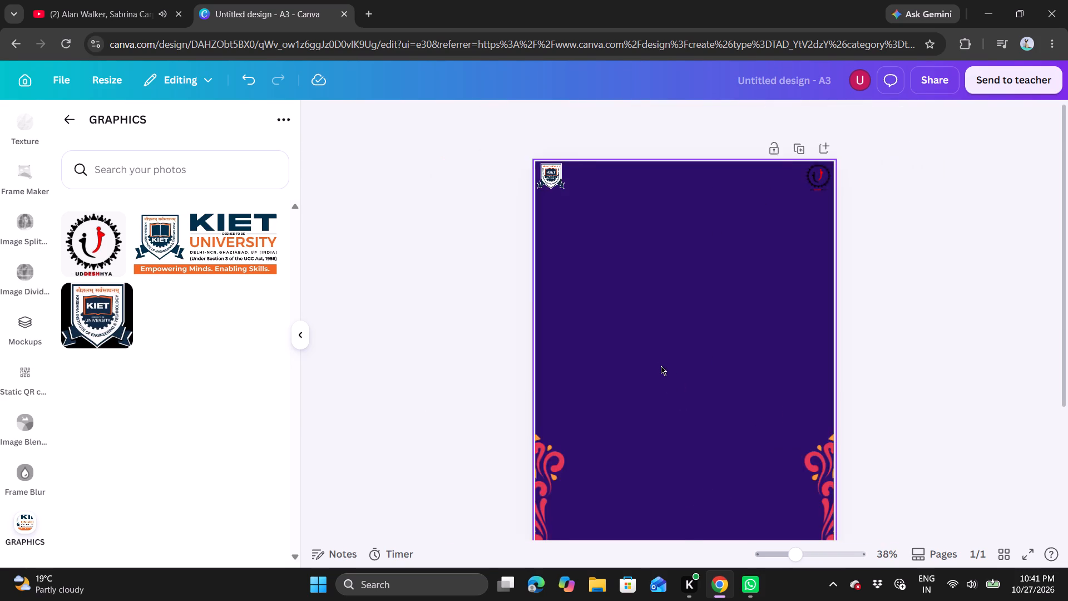
{"action": "left_click", "coordinate": [569, 482]}
{"action": "key", "text": "BackSpace"}
{"action": "left_click", "coordinate": [747, 506]}
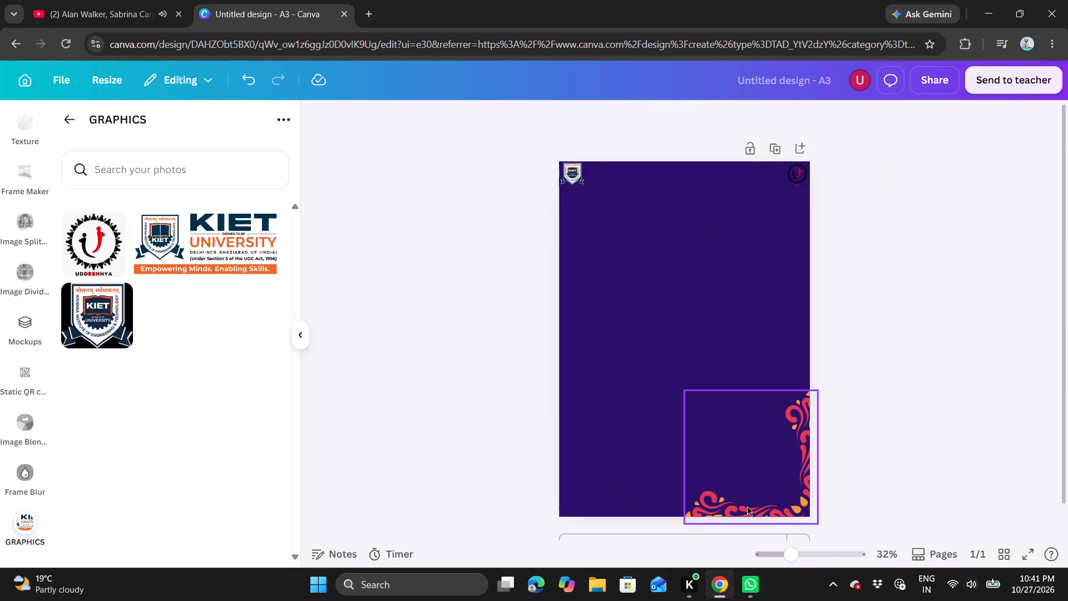
{"action": "key", "text": "BackSpace"}
Leave the GRAPHICS folder and search the elements library for "fire background".
{"action": "left_click", "coordinate": [63, 113]}
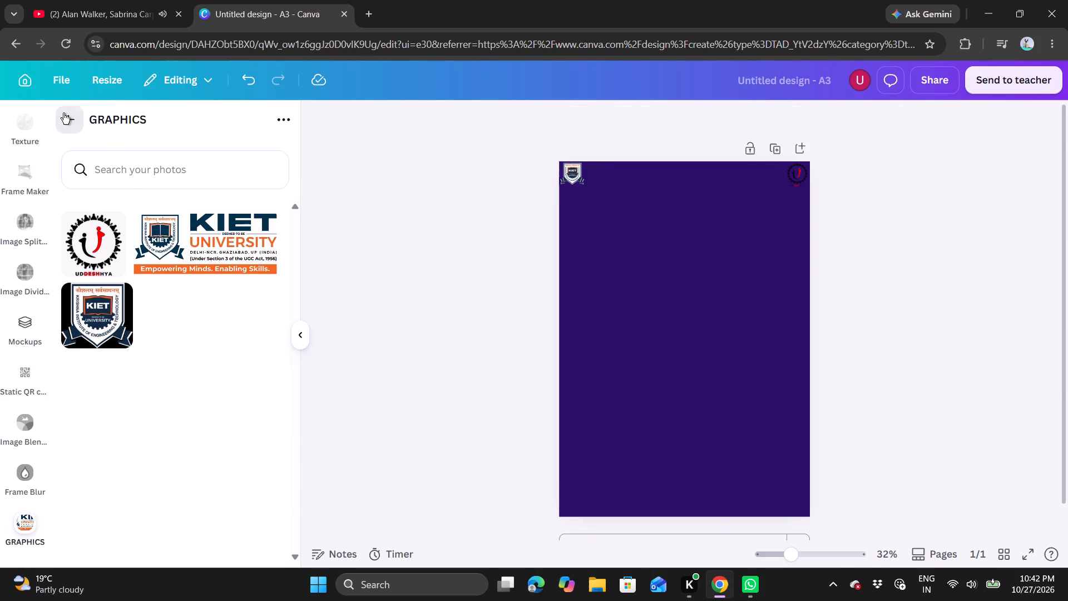
{"action": "scroll", "coordinate": [28, 147], "scroll_direction": "up", "scroll_amount": 3}
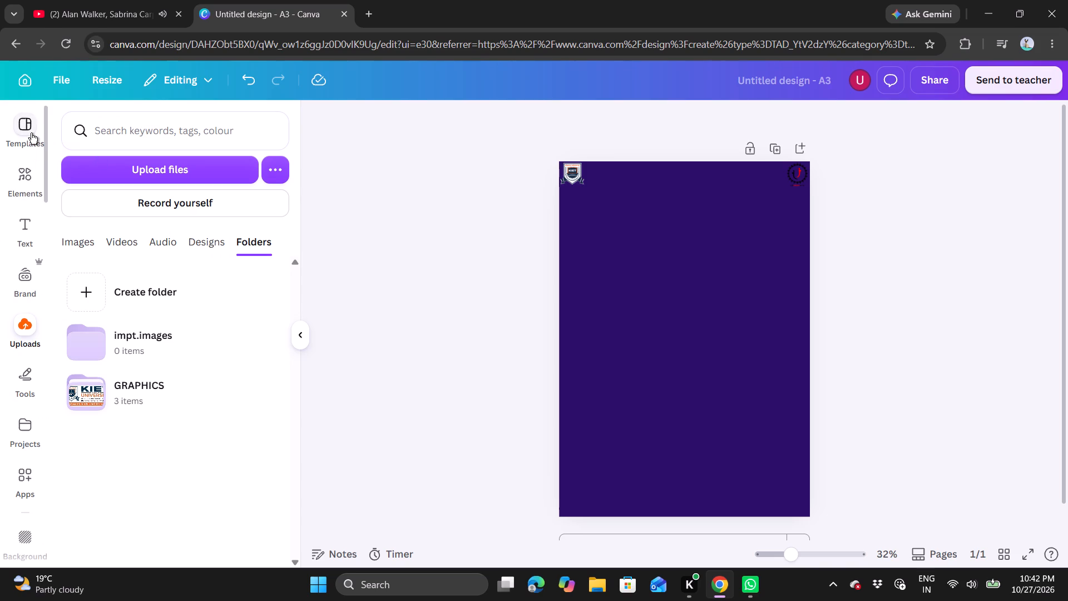
{"action": "left_click", "coordinate": [31, 133]}
{"action": "left_click", "coordinate": [30, 188]}
{"action": "left_click", "coordinate": [175, 140]}
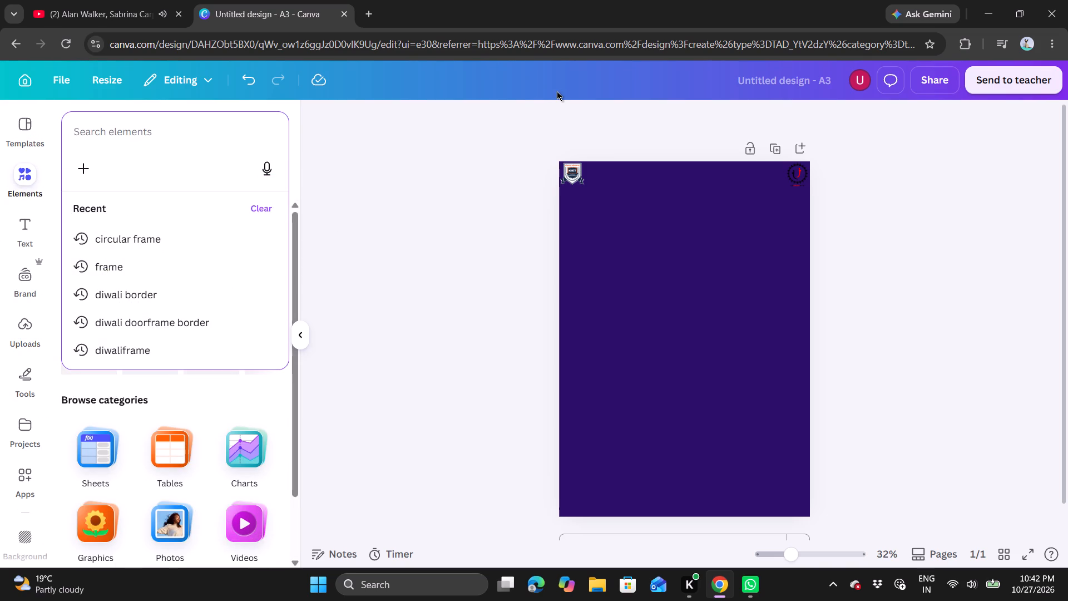
{"action": "type", "text": "fire"}
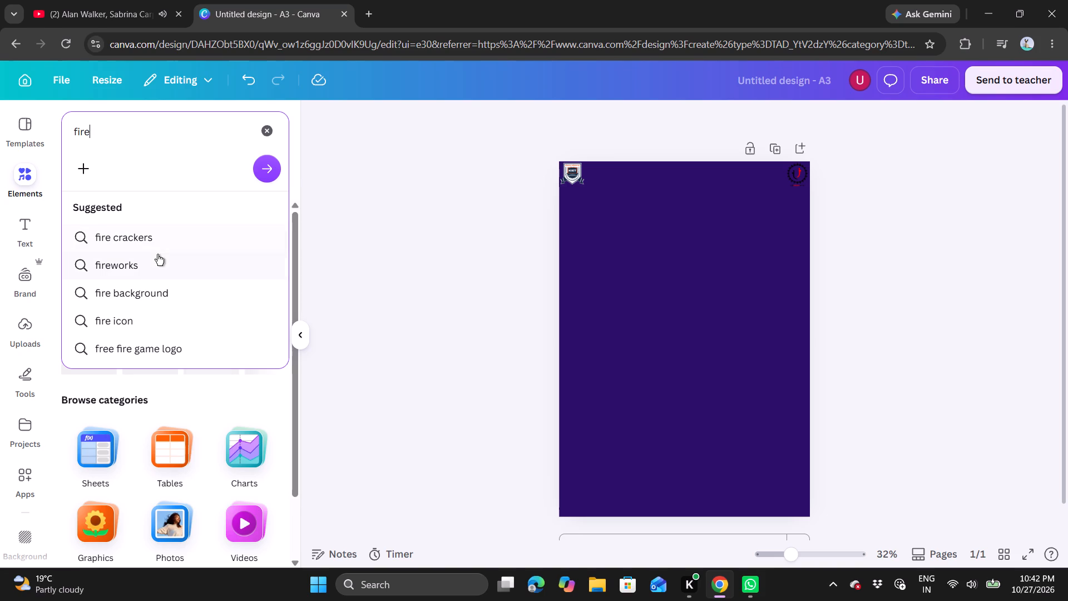
{"action": "left_click", "coordinate": [150, 289]}
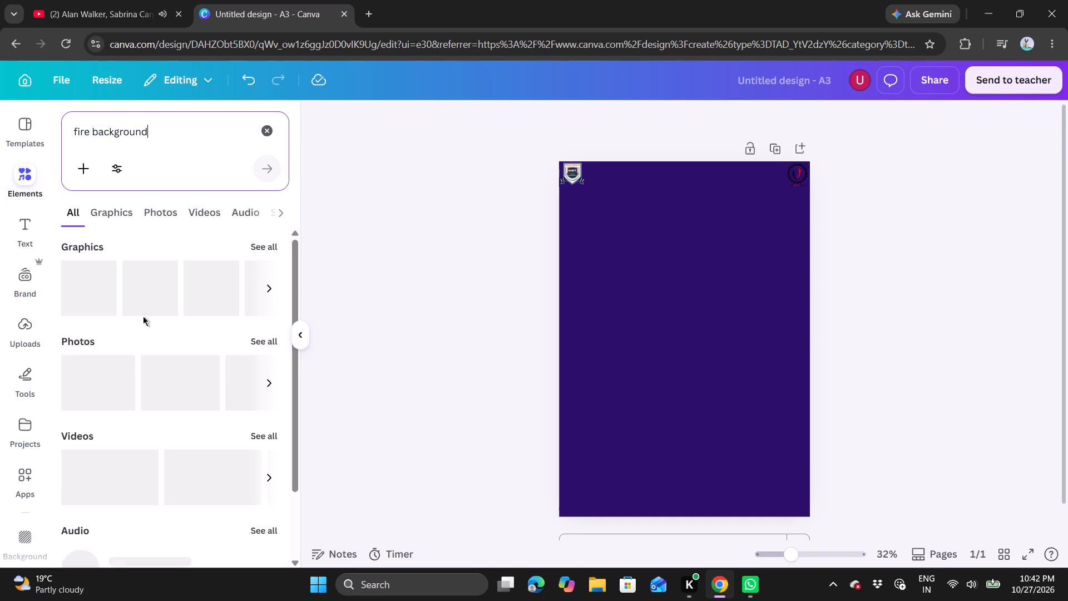
Change the elements search to "fire cracker".
{"action": "key", "text": "BackSpace"}
{"action": "key", "text": "BackSpace"}
{"action": "key", "text": "BackSpace"}
{"action": "key", "text": "BackSpace"}
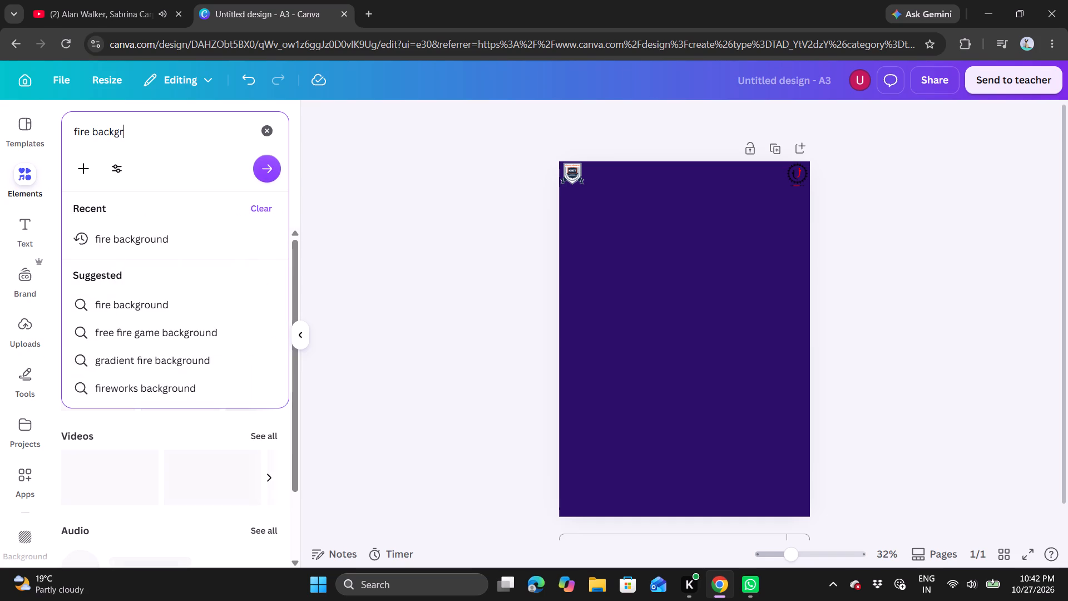
{"action": "key", "text": "BackSpace"}
{"action": "key", "text": "BackSpace"}
{"action": "key", "text": "BackSpace"}
{"action": "key", "text": "BackSpace"}
{"action": "key", "text": "BackSpace"}
{"action": "key", "text": "BackSpace"}
{"action": "key", "text": "BackSpace"}
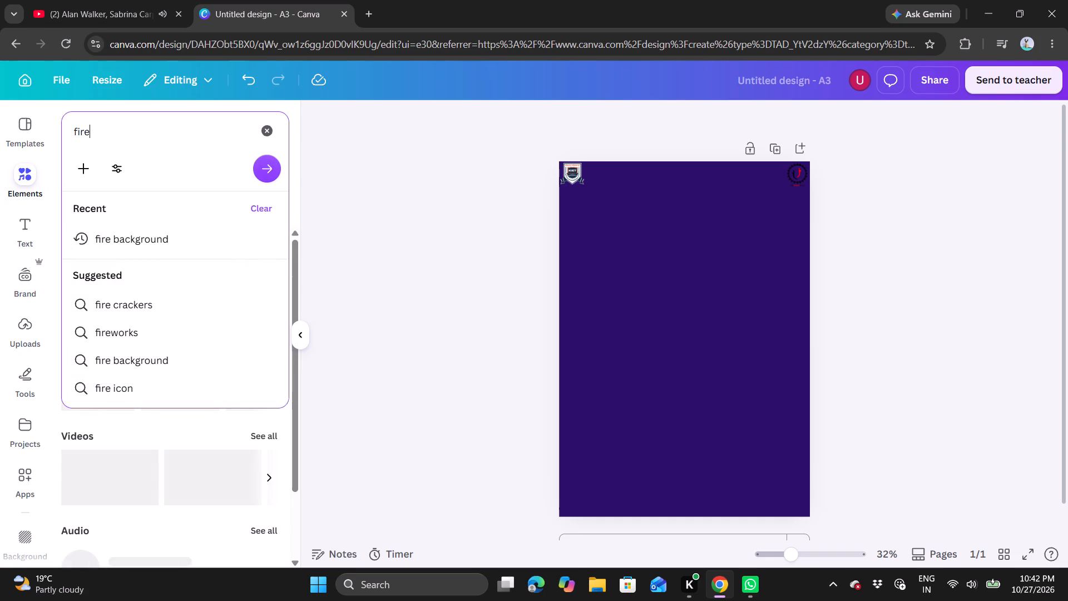
{"action": "key", "text": "space"}
{"action": "type", "text": "cracker"}
{"action": "key", "text": "Return"}
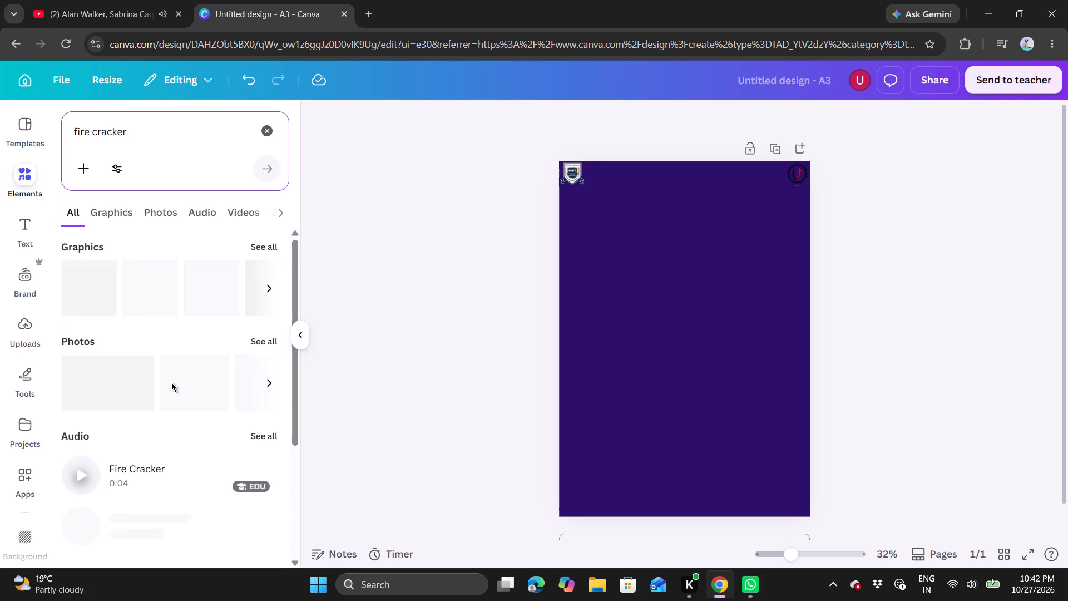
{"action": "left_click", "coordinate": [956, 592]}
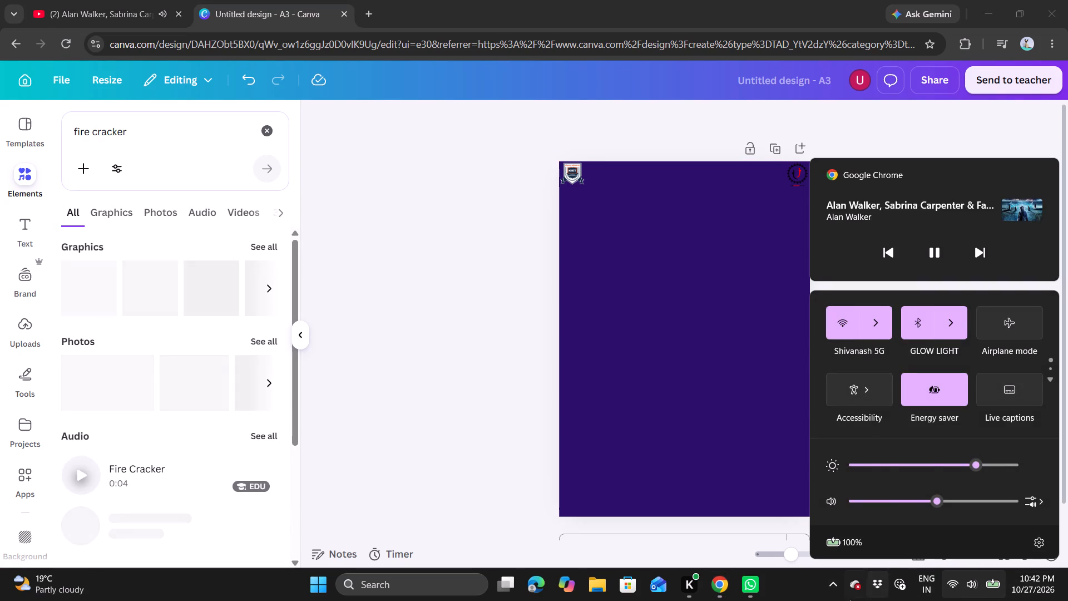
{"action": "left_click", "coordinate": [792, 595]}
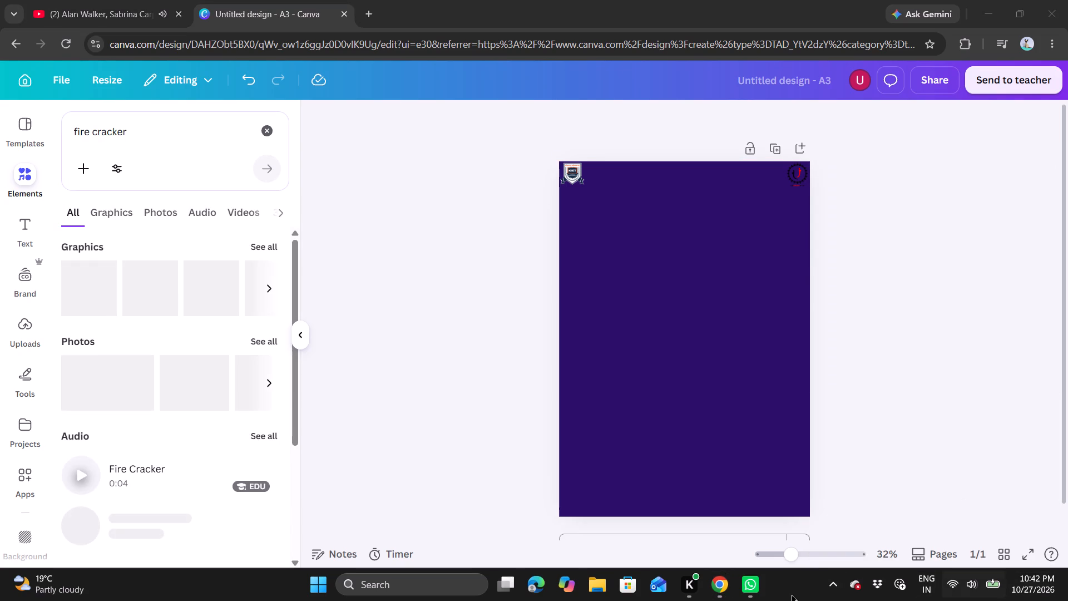
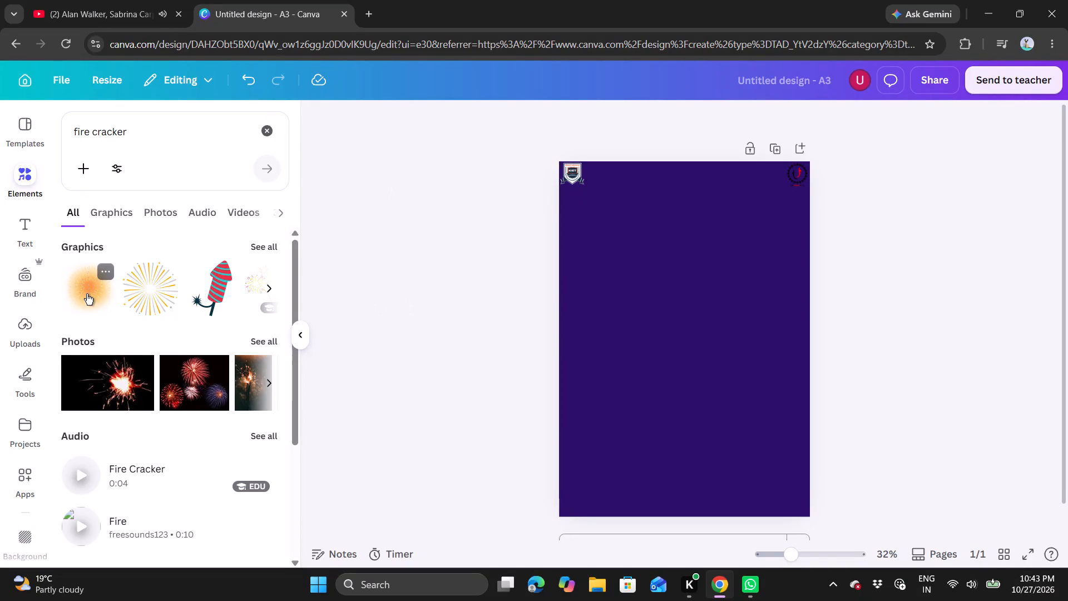
Add the glowing orange firework burst from the fire cracker graphics to the poster and nudge it slightly upward.
{"action": "left_click", "coordinate": [87, 294]}
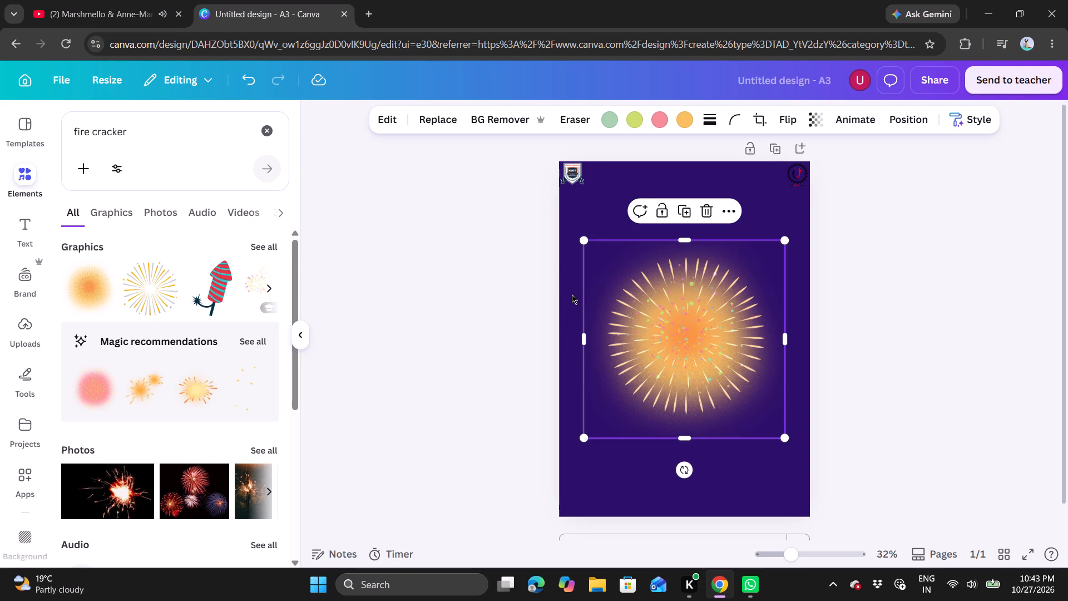
{"action": "key", "text": "Up"}
{"action": "key", "text": "Up"}
{"action": "key", "text": "Up"}
{"action": "key", "text": "Up"}
{"action": "key", "text": "Left"}
{"action": "key", "text": "Left"}
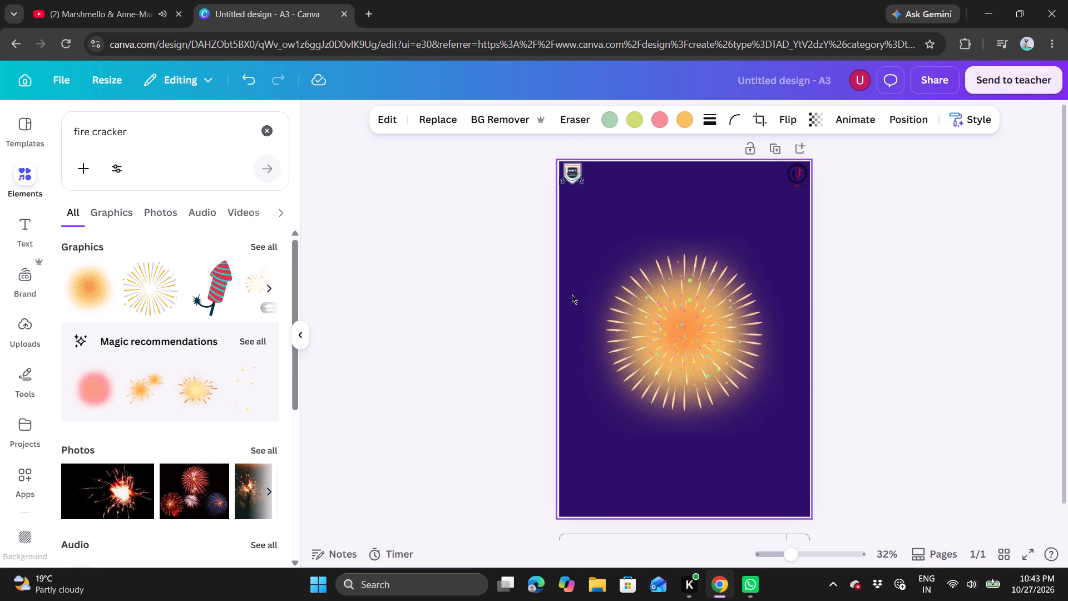
{"action": "key", "text": "Down"}
{"action": "key", "text": "Right"}
{"action": "key", "text": "Right"}
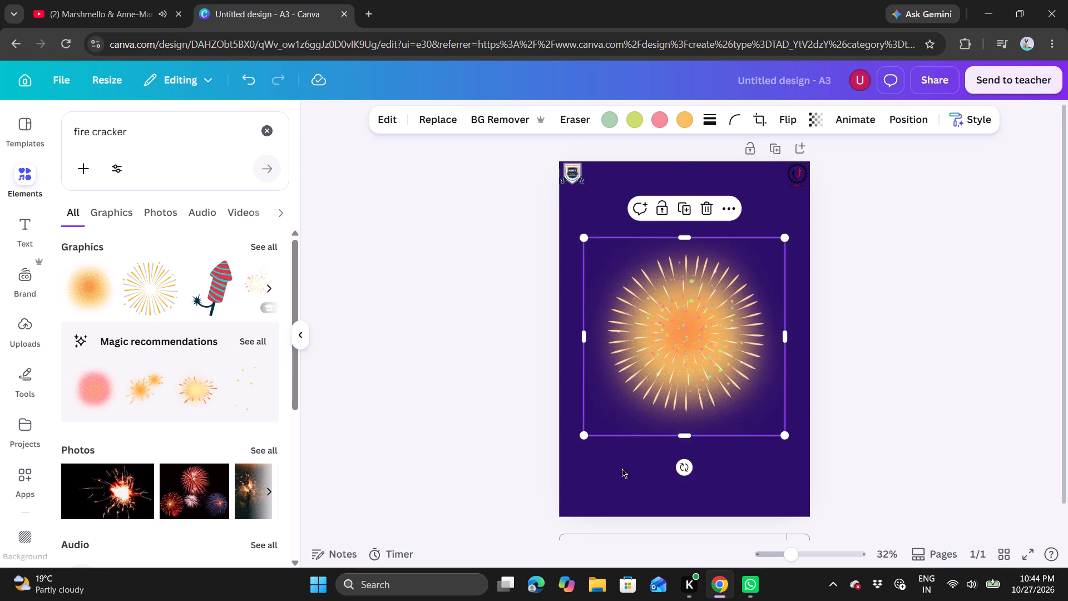
Shrink the firework burst to about half the page width and place it near the centre, slightly above the middle.
{"action": "left_click_drag", "start_coordinate": [585, 436], "coordinate": [633, 391]}
{"action": "left_click_drag", "start_coordinate": [787, 390], "coordinate": [763, 377]}
{"action": "left_click_drag", "start_coordinate": [702, 313], "coordinate": [689, 321]}
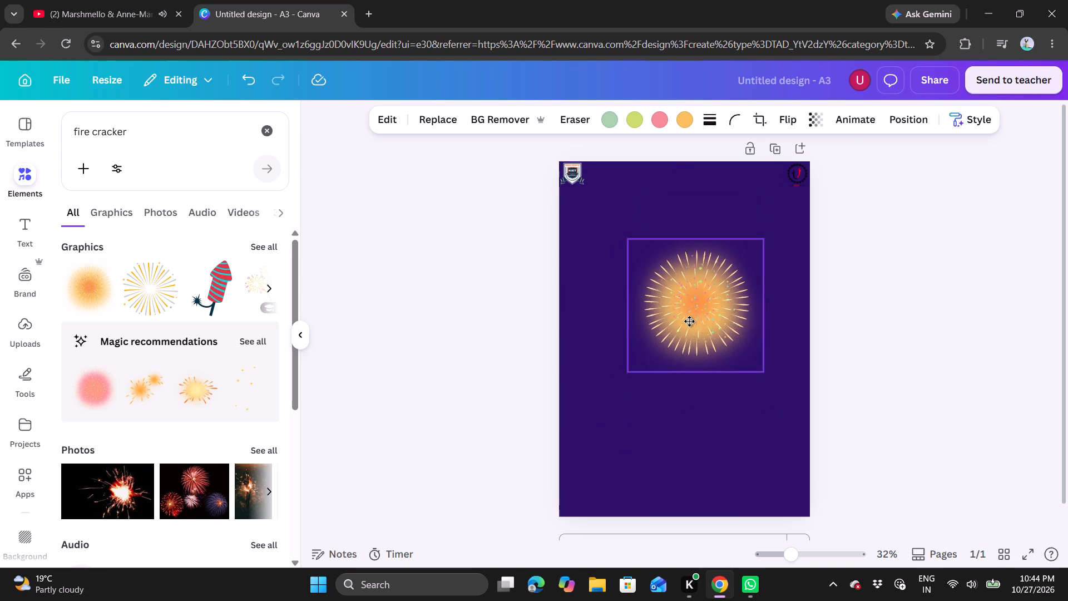
{"action": "left_click_drag", "start_coordinate": [689, 321], "coordinate": [689, 331]}
{"action": "key", "text": "Up"}
{"action": "key", "text": "Up"}
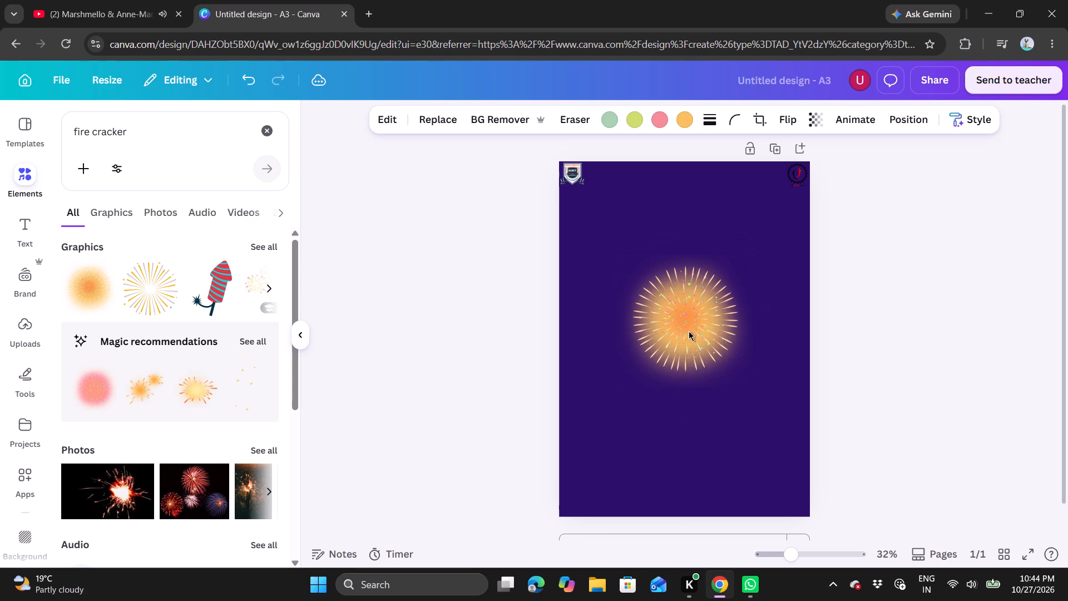
{"action": "key", "text": "Left"}
{"action": "key", "text": "Left"}
{"action": "key", "text": "Left"}
{"action": "key", "text": "Left"}
{"action": "key", "text": "Left"}
{"action": "key", "text": "Right"}
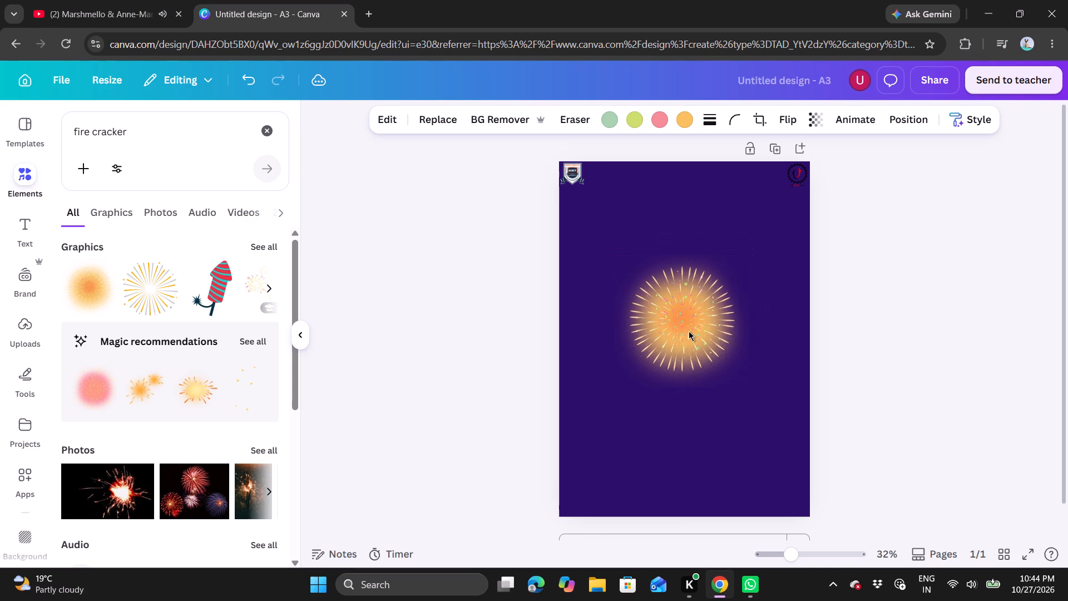
{"action": "key", "text": "Down"}
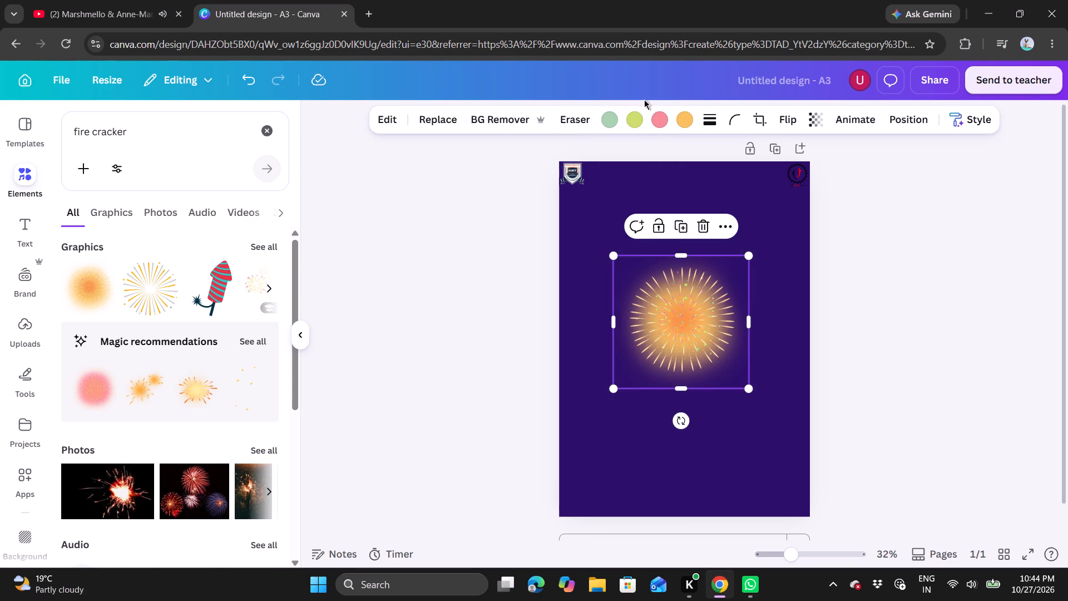
Recolour the firework's lime-green details with the light grey from the Uddeshhya logo's photo colours.
{"action": "left_click", "coordinate": [642, 120]}
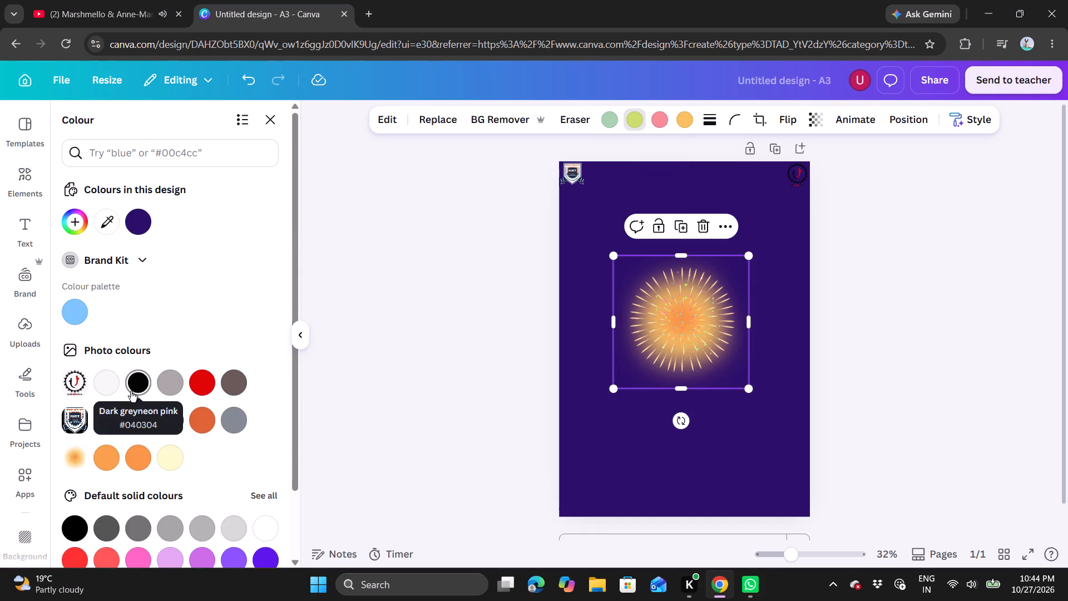
{"action": "left_click", "coordinate": [176, 381]}
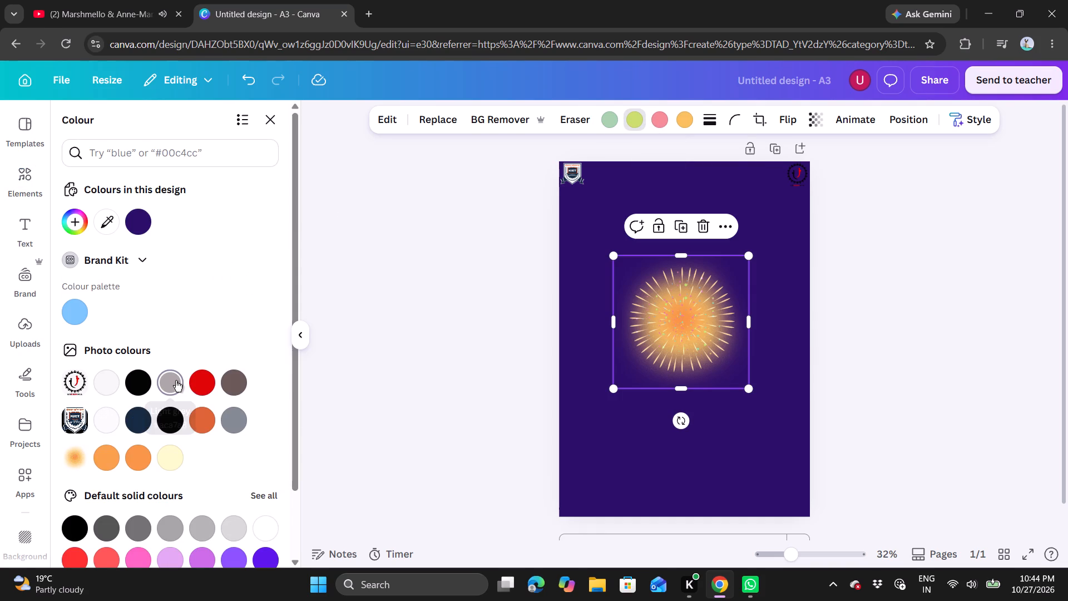
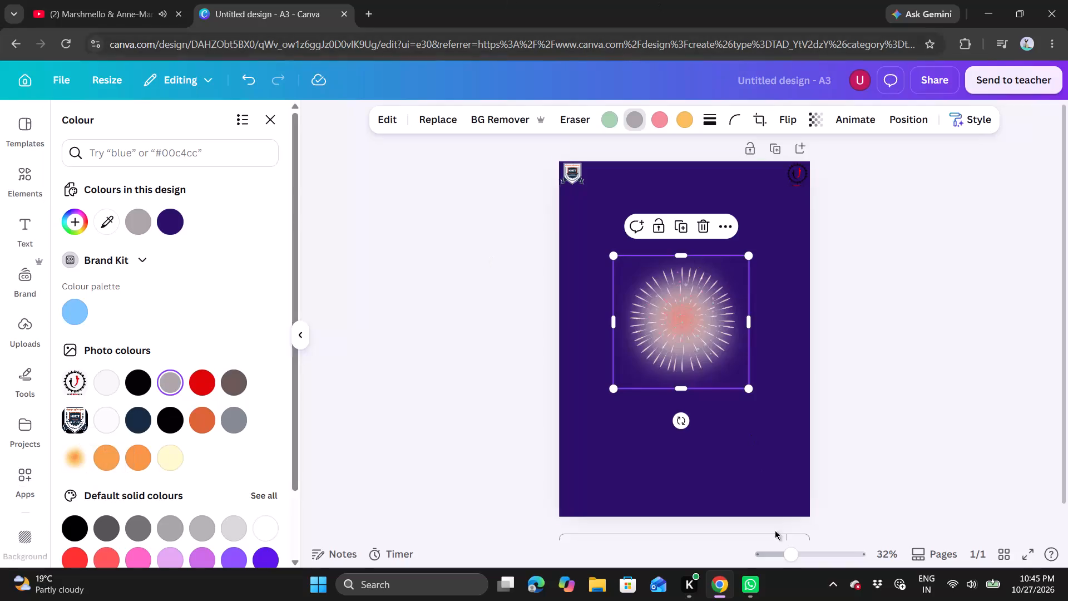
Switch the computer's power mode to Performance in Control Center 3.0 and close it.
{"action": "left_click", "coordinate": [832, 592]}
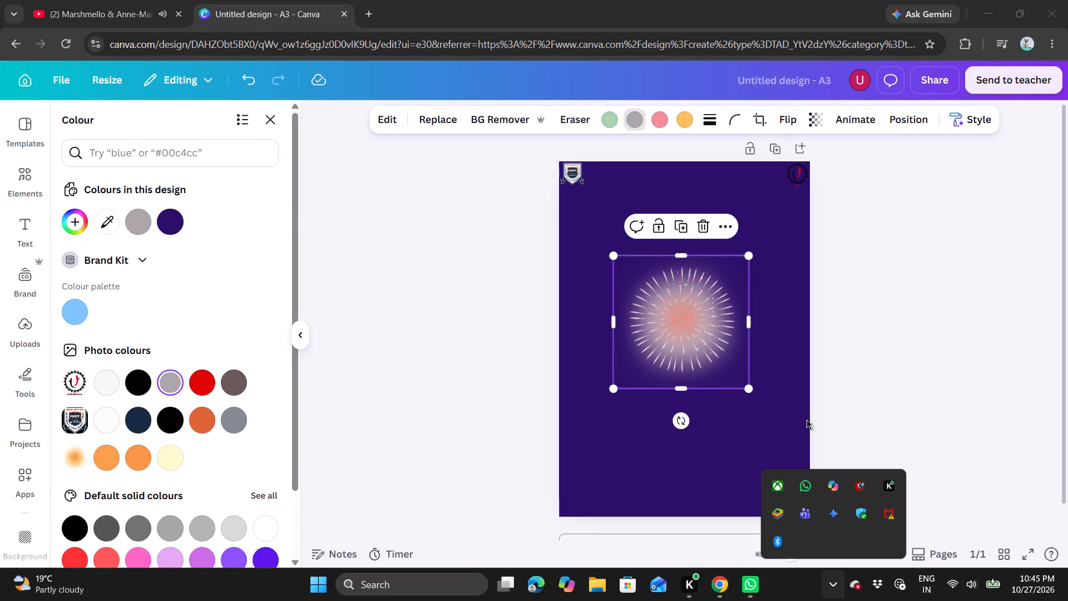
{"action": "left_click", "coordinate": [859, 488]}
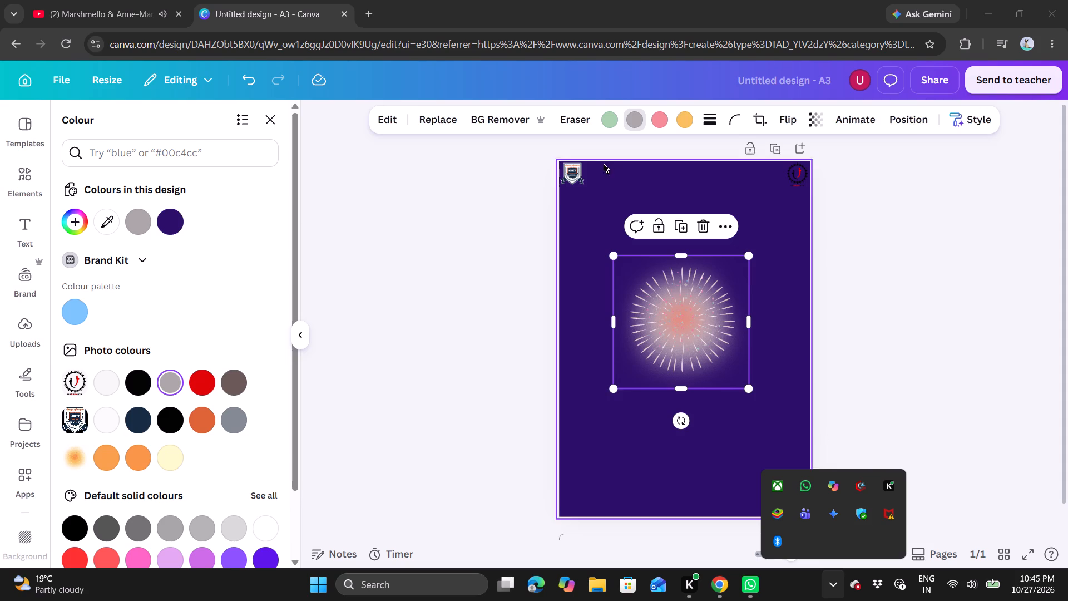
{"action": "left_click", "coordinate": [416, 248]}
{"action": "left_click", "coordinate": [666, 304]}
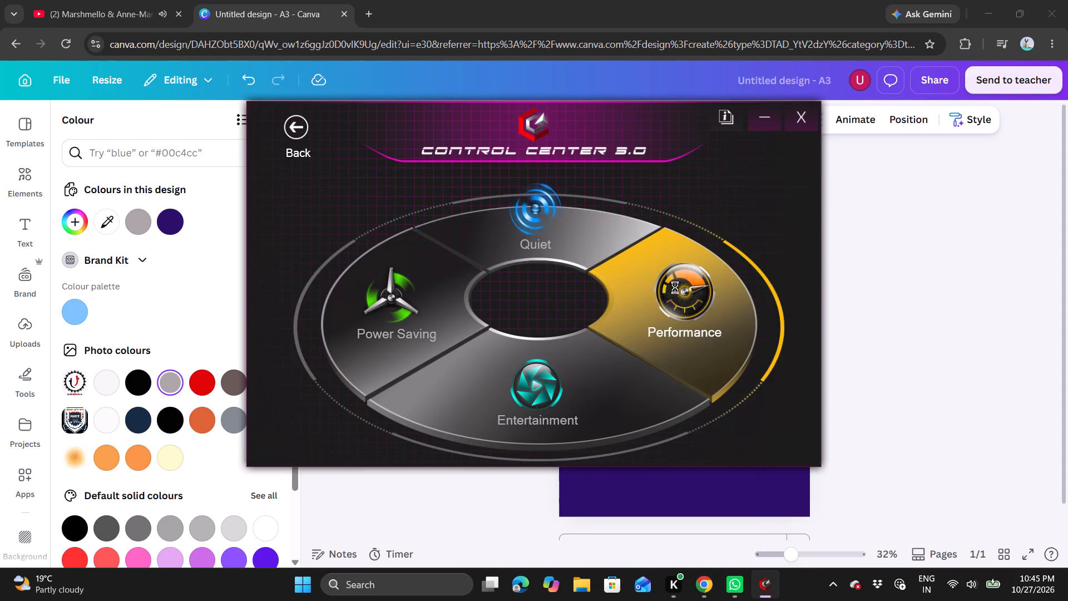
{"action": "left_click", "coordinate": [883, 268]}
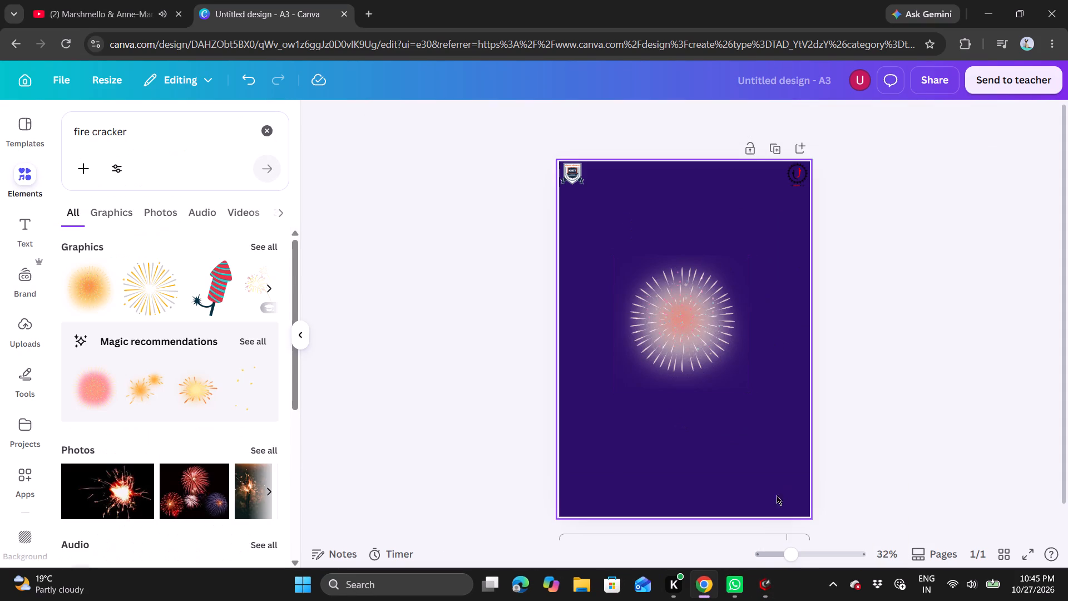
{"action": "left_click", "coordinate": [767, 585]}
{"action": "left_click", "coordinate": [813, 113]}
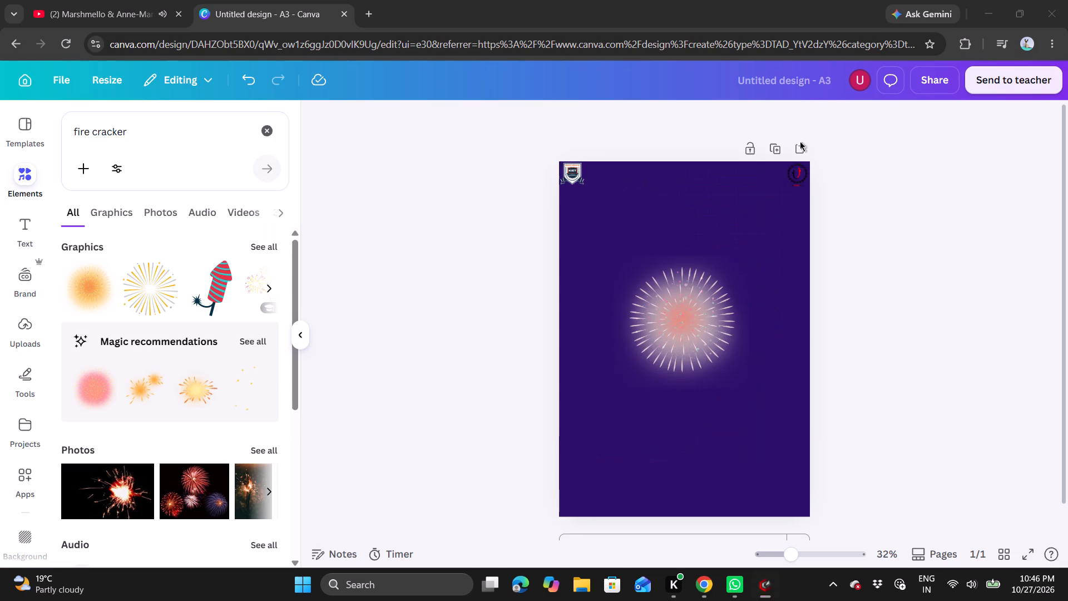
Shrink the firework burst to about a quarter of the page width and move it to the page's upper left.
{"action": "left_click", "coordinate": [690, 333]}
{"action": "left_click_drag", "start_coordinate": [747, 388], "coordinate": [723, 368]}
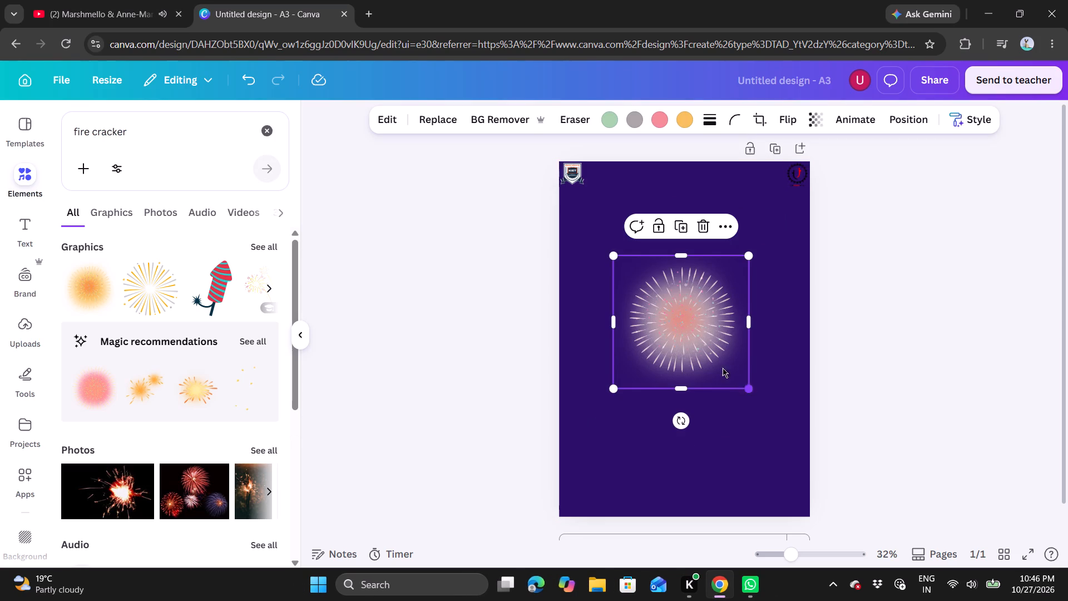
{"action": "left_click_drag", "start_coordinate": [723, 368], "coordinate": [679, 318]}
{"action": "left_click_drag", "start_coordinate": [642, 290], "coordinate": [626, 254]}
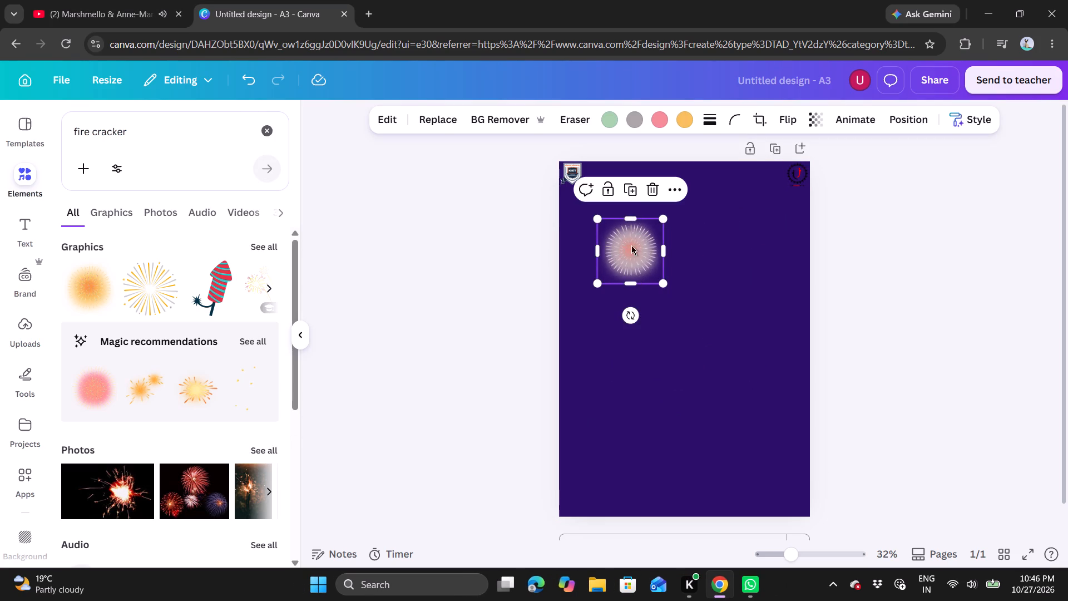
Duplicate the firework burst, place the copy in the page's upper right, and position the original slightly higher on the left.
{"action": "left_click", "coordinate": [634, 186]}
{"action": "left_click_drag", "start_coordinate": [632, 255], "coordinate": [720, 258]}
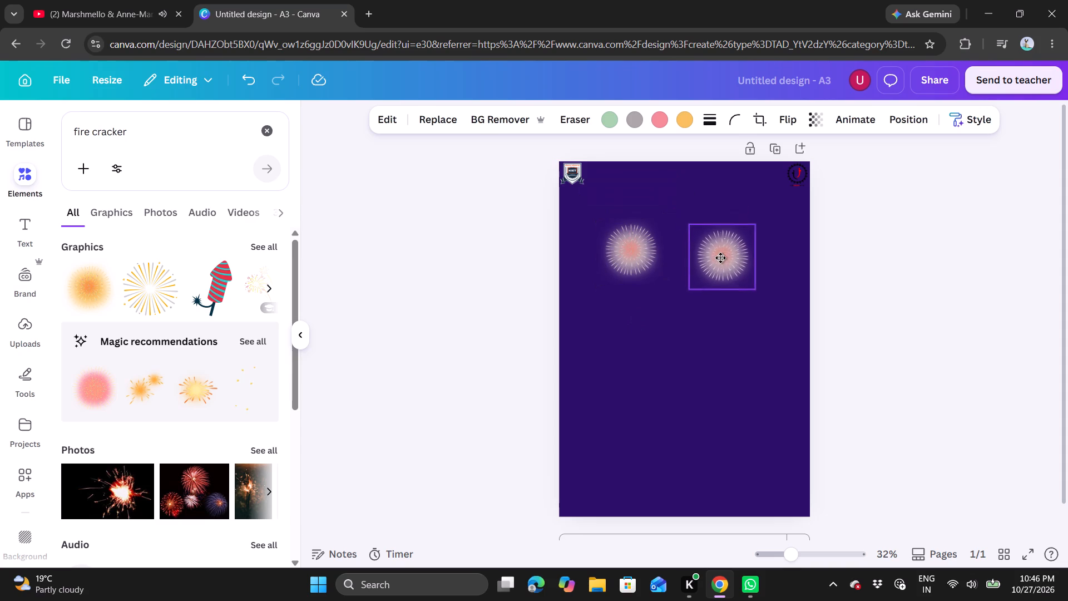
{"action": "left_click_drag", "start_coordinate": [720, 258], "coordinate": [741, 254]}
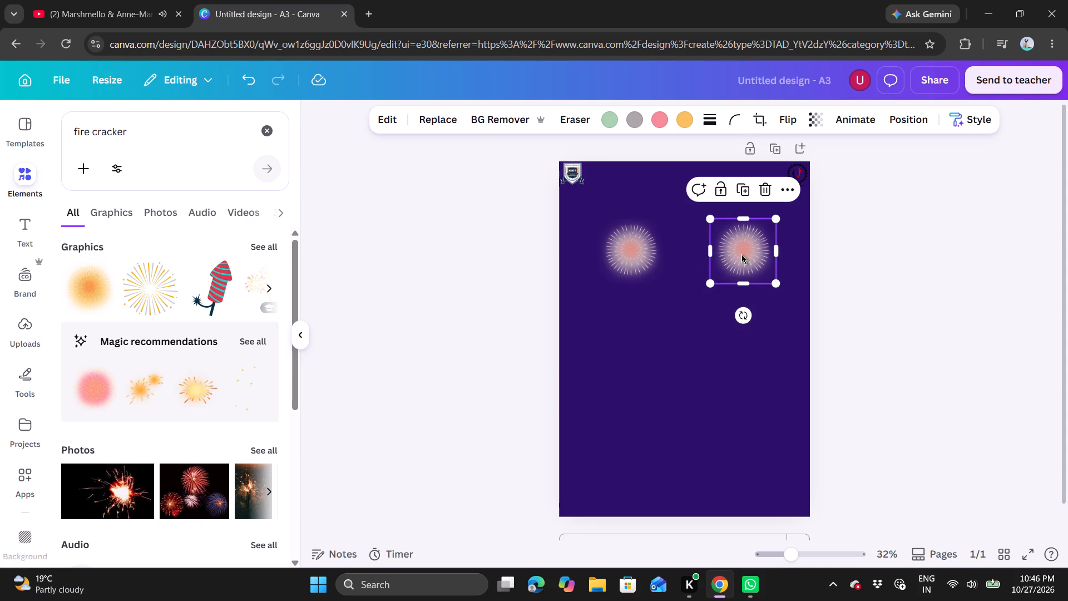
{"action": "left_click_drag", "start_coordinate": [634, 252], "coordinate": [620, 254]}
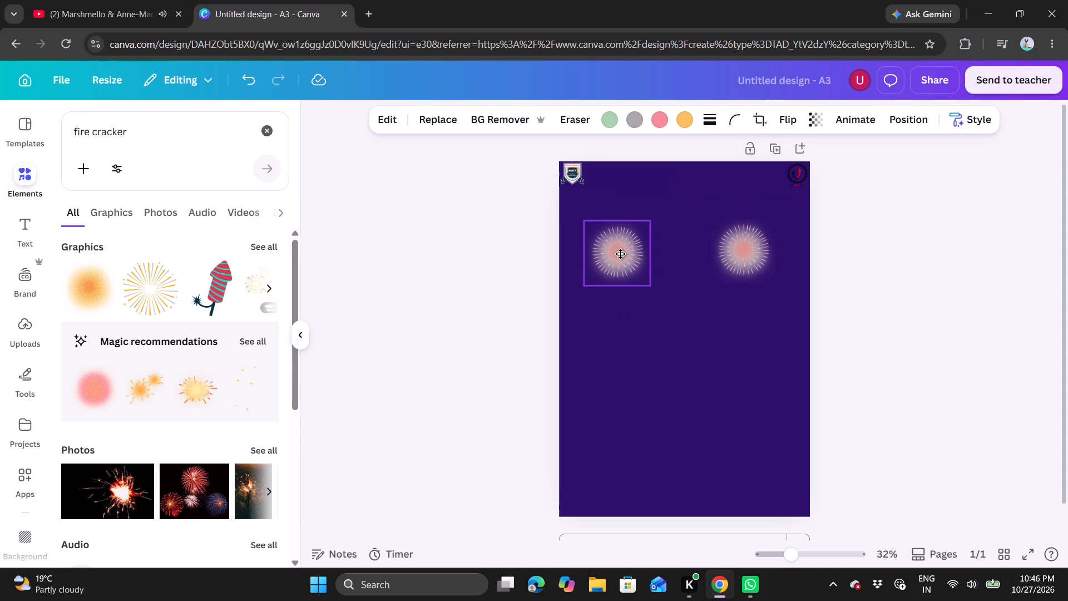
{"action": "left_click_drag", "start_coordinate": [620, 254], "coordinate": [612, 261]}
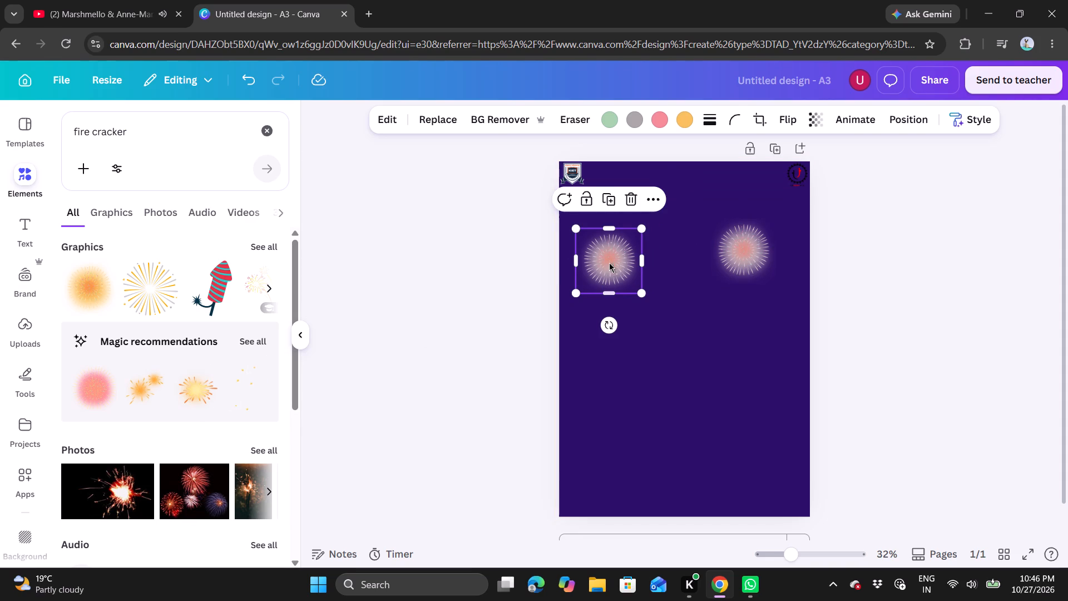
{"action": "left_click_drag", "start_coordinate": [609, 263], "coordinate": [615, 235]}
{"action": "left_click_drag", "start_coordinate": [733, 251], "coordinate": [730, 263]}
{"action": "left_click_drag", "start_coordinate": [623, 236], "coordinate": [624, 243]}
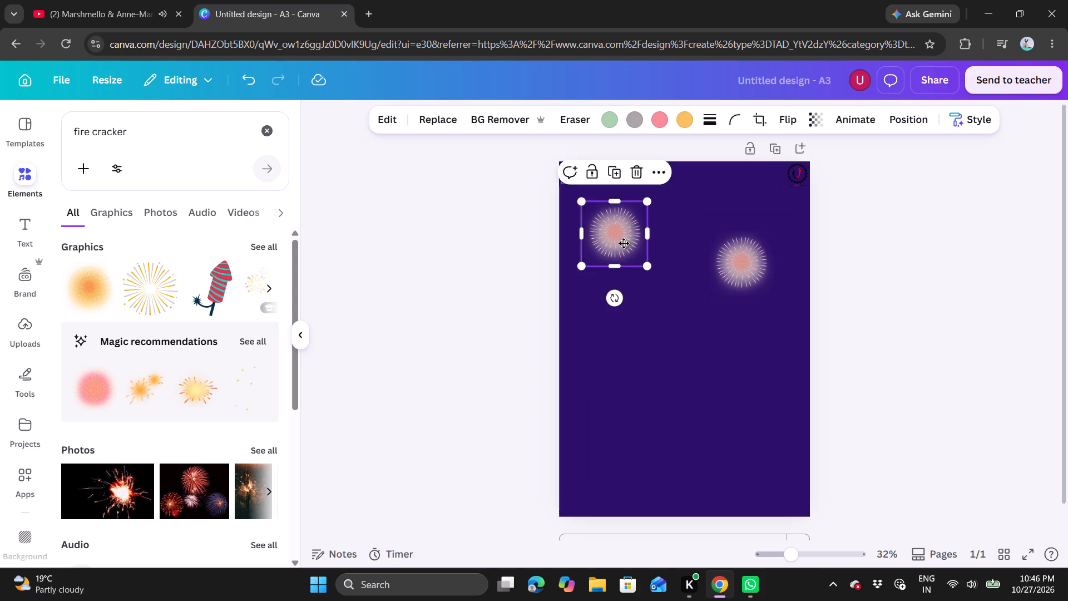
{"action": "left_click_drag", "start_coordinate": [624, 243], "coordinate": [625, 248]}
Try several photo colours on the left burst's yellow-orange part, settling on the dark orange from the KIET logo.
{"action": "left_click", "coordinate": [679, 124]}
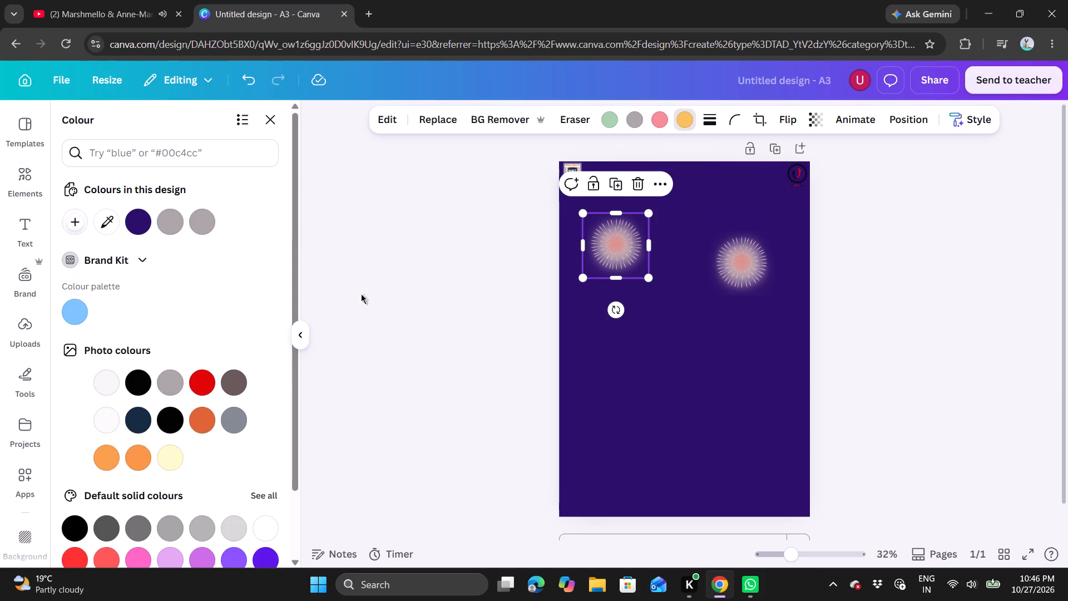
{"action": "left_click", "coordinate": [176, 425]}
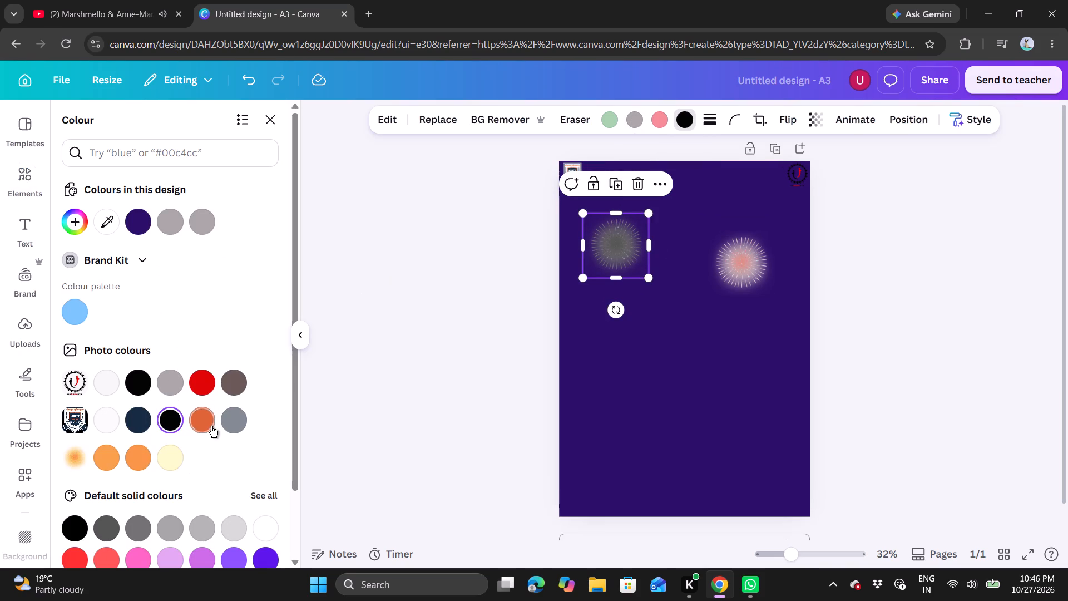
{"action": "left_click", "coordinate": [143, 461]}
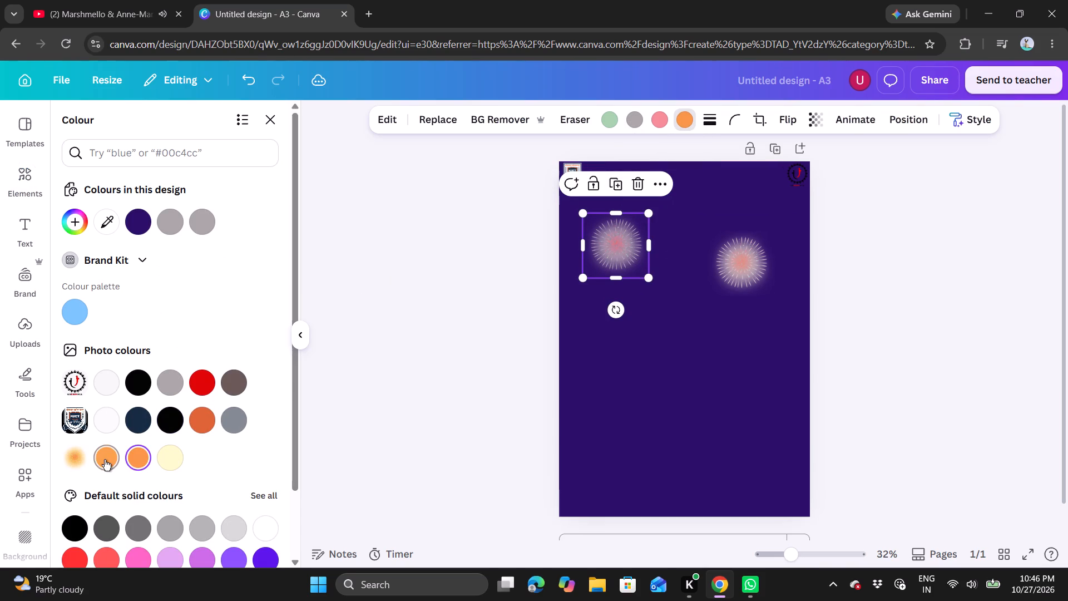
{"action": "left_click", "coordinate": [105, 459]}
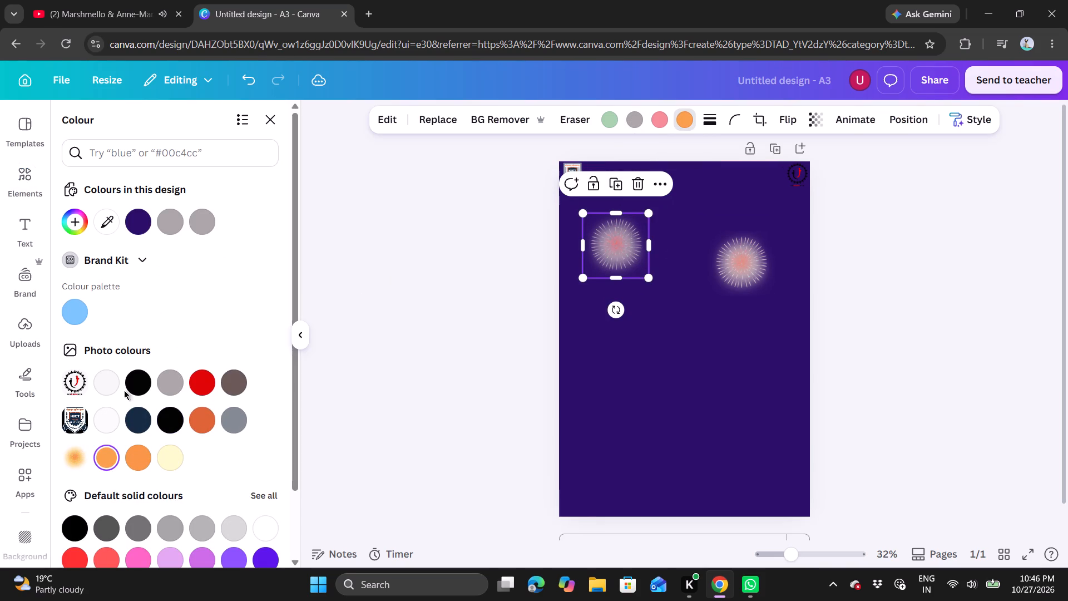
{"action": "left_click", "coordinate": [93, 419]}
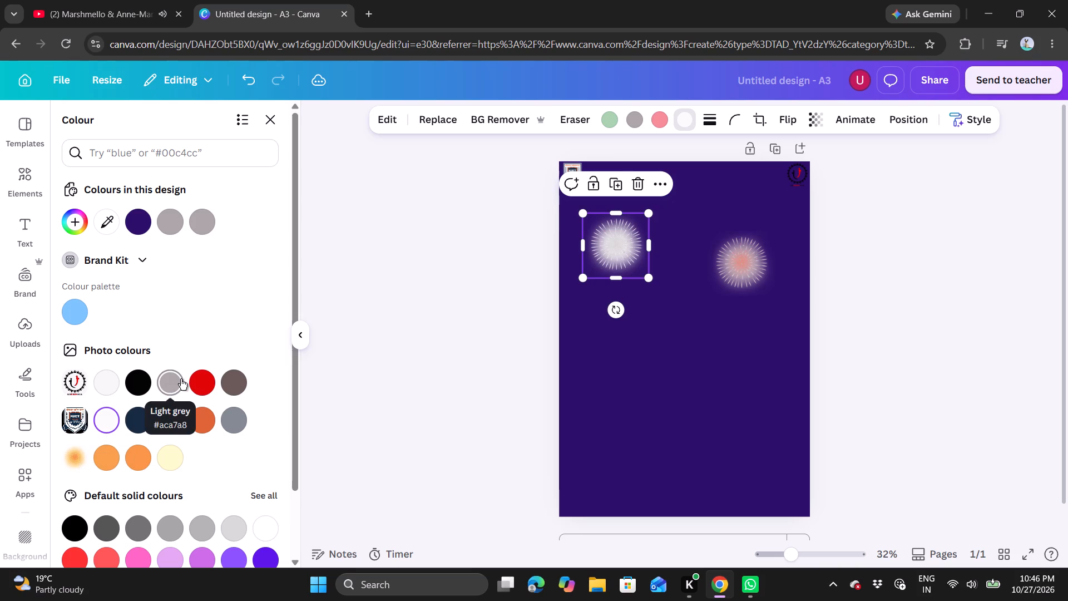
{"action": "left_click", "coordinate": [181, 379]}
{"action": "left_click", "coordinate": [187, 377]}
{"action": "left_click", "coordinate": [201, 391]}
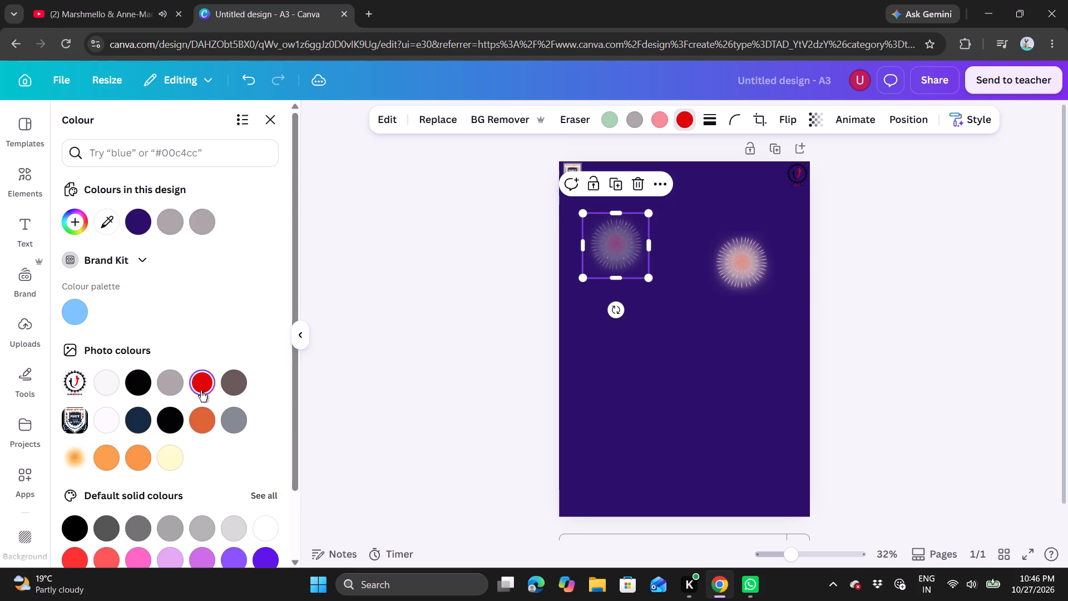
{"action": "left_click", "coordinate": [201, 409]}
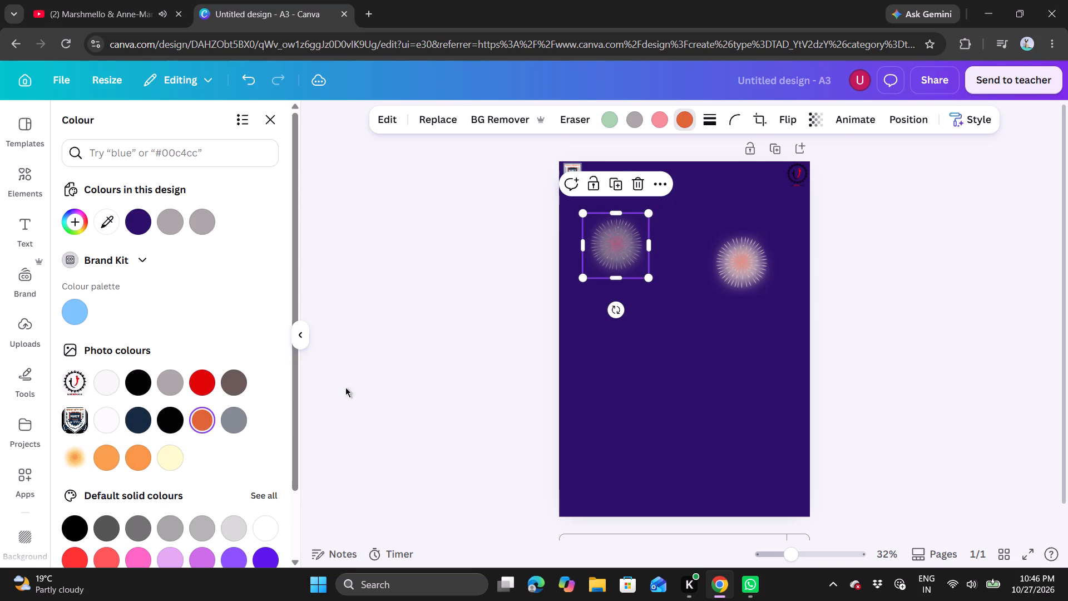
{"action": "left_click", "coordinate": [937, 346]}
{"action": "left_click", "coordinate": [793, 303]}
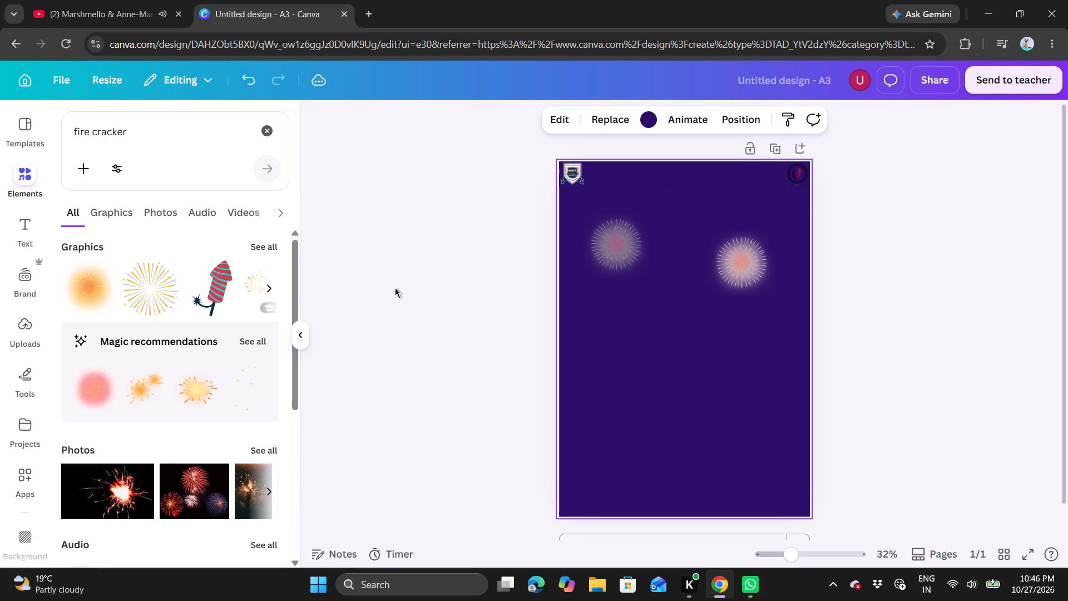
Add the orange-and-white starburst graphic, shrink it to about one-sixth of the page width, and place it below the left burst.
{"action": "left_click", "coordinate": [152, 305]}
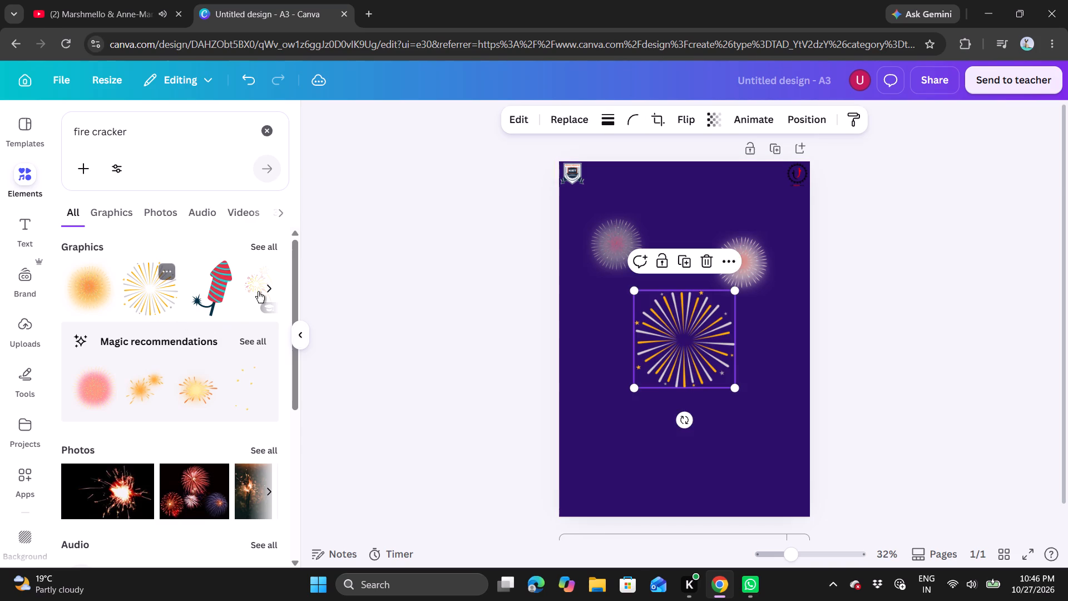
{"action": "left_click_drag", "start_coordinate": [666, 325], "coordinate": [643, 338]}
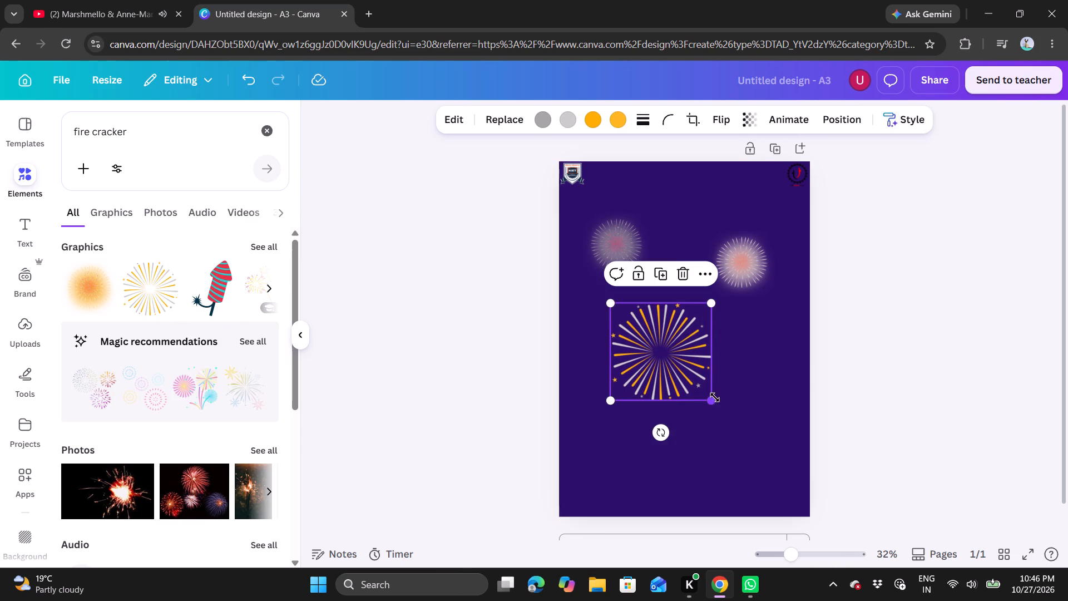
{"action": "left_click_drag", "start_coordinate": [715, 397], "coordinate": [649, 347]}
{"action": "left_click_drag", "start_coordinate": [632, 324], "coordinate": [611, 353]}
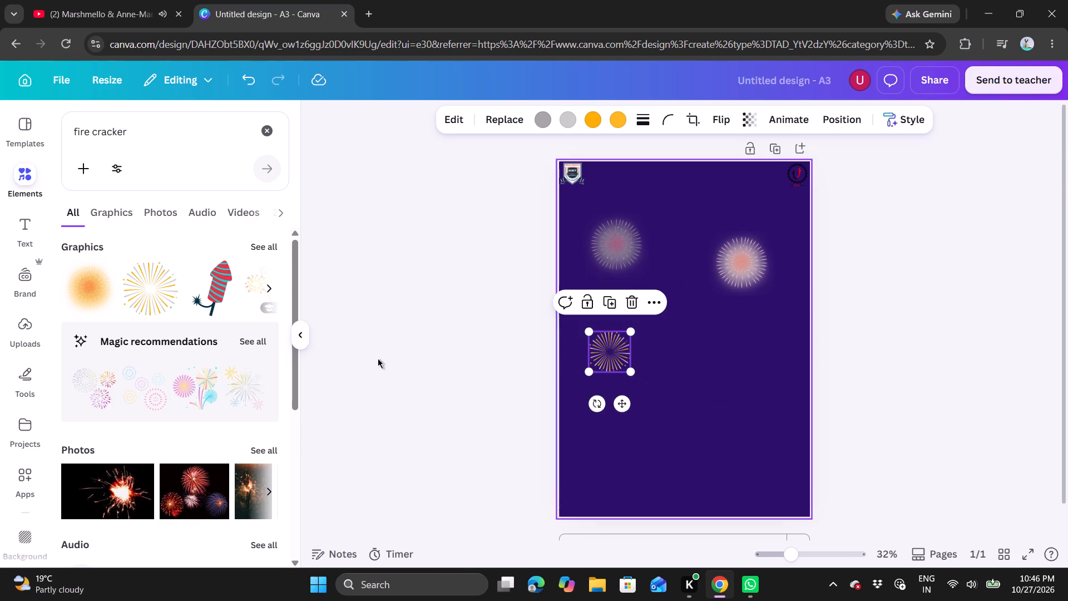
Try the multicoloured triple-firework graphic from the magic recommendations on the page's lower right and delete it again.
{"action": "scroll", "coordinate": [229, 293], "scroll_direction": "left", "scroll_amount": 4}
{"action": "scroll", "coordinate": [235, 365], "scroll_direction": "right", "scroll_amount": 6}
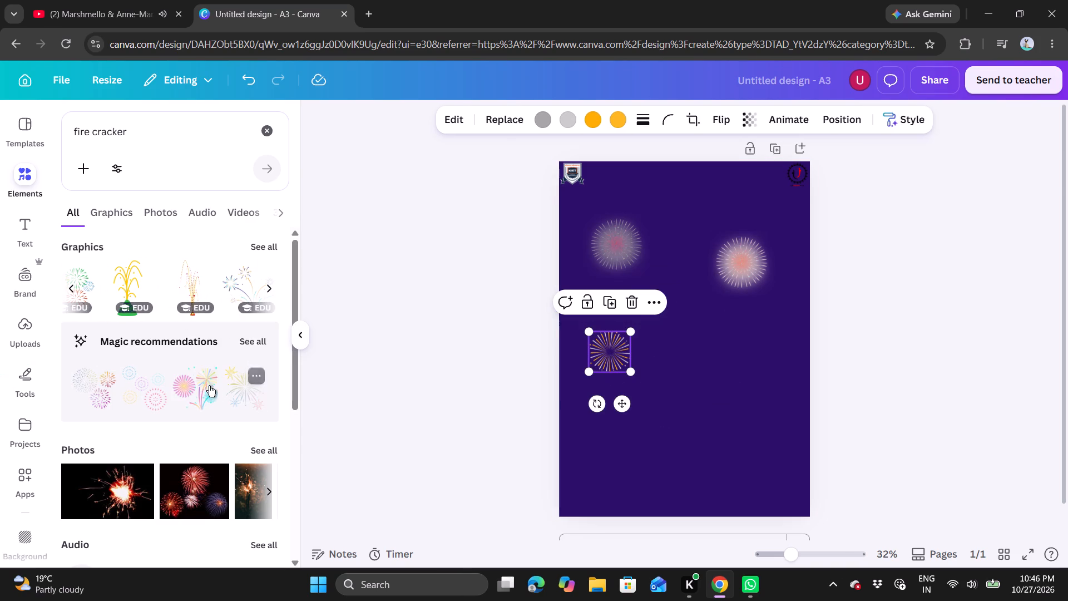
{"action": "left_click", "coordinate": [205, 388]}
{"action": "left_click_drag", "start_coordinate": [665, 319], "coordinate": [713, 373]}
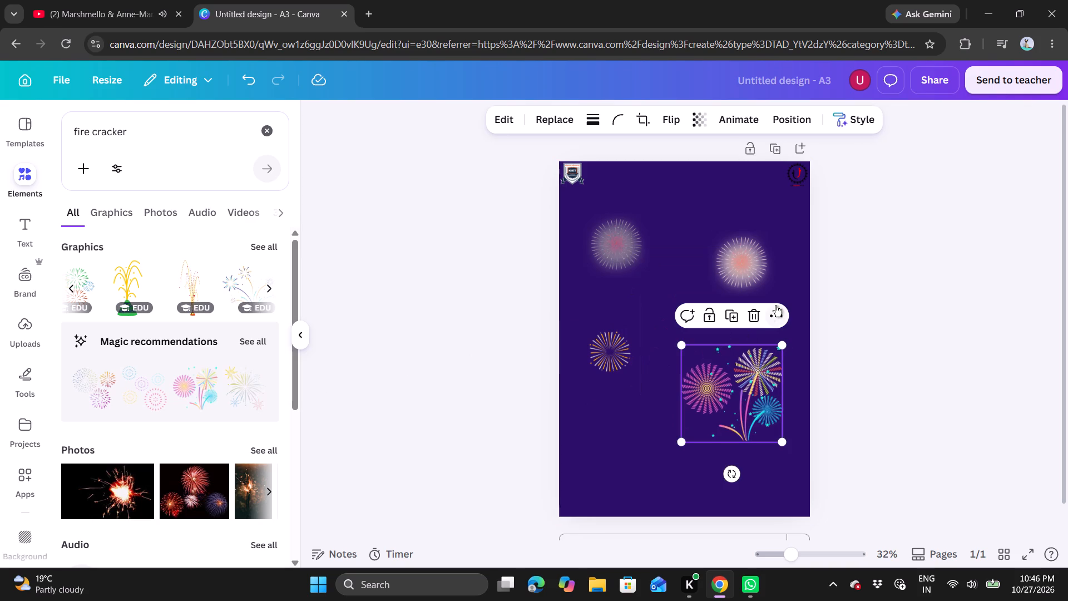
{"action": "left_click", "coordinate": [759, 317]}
Delete the starburst and both glowing firework bursts from the poster, leaving only the two logos.
{"action": "left_click", "coordinate": [604, 362]}
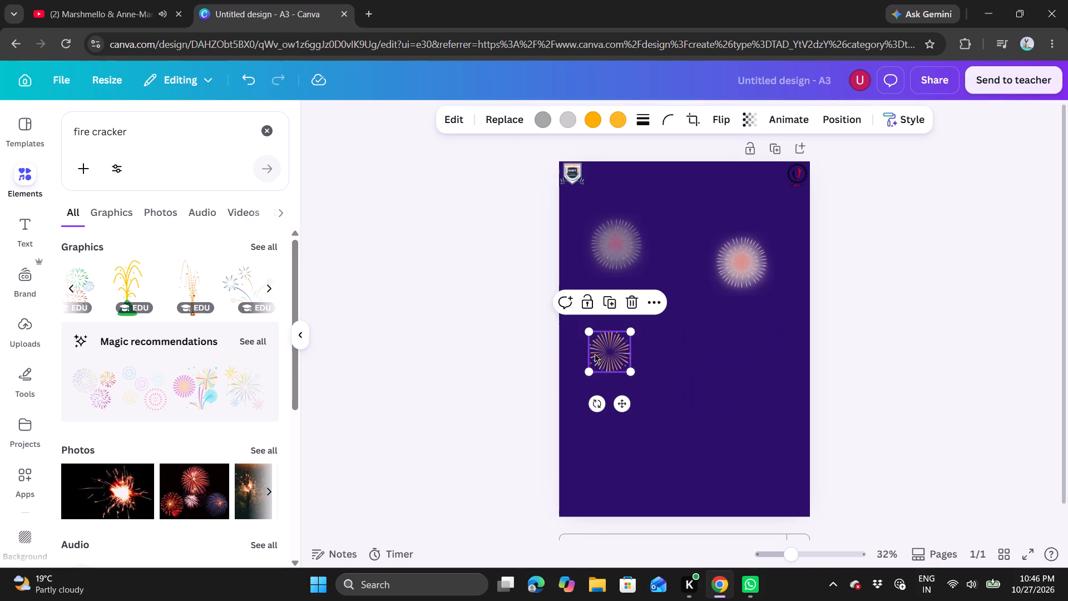
{"action": "key", "text": "BackSpace"}
{"action": "left_click", "coordinate": [746, 274]}
{"action": "key", "text": "BackSpace"}
{"action": "left_click", "coordinate": [609, 252]}
{"action": "key", "text": "BackSpace"}
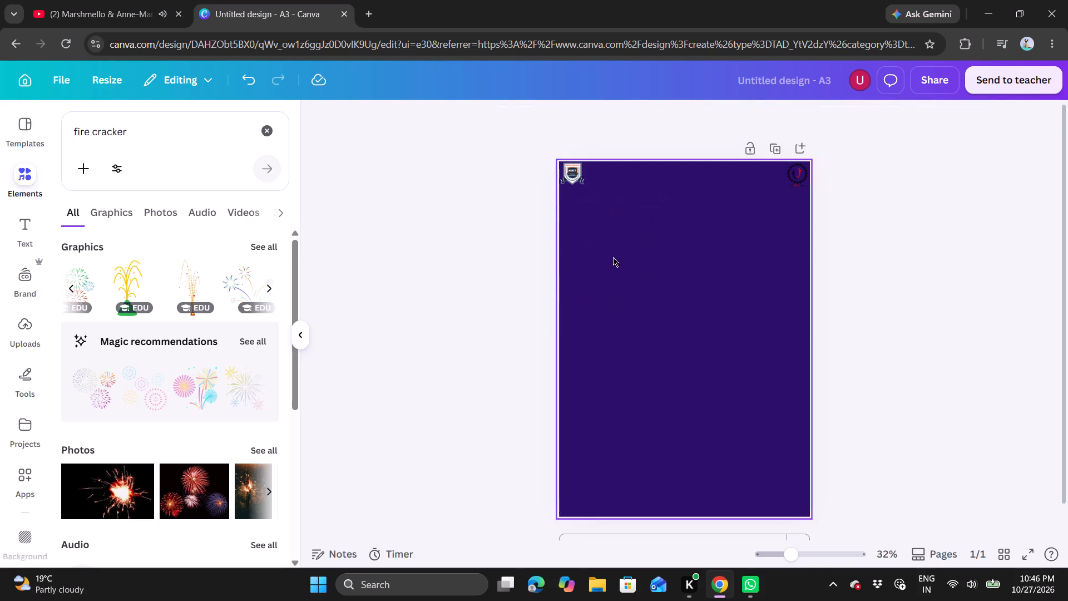
Browse only the graphics results for fire cracker and add the golden three-firework graphic with curved trails to the poster.
{"action": "scroll", "coordinate": [226, 509], "scroll_direction": "up", "scroll_amount": 1}
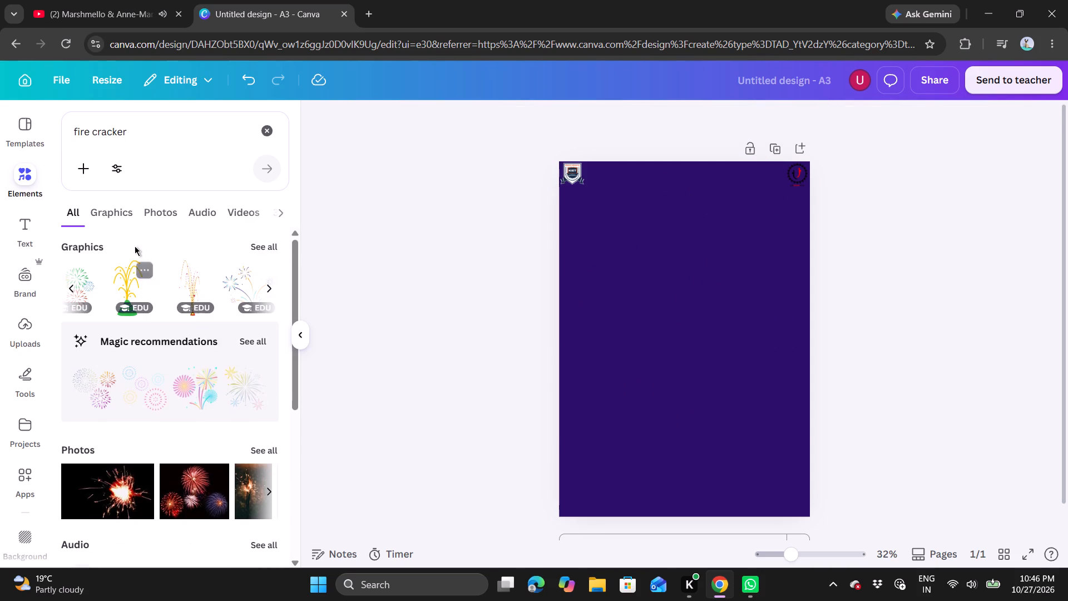
{"action": "left_click", "coordinate": [112, 206]}
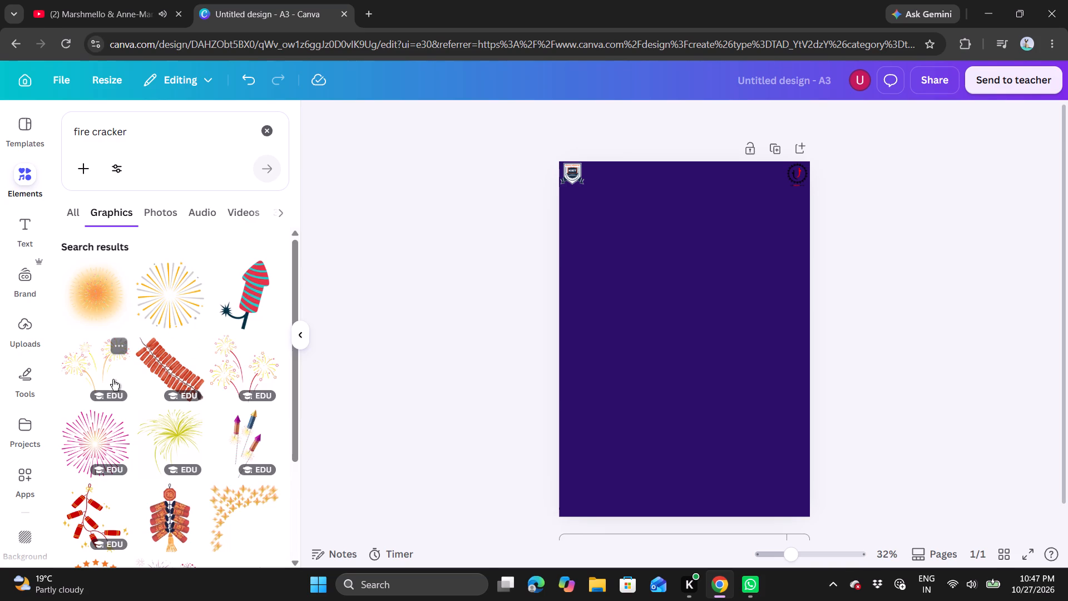
{"action": "scroll", "coordinate": [113, 380], "scroll_direction": "down", "scroll_amount": 2}
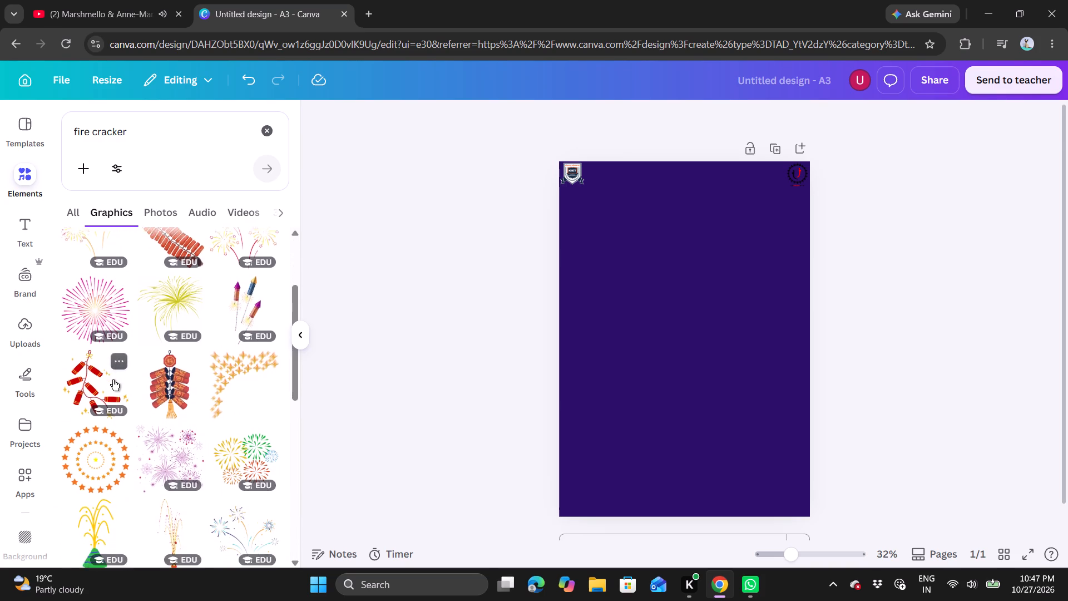
{"action": "scroll", "coordinate": [113, 380], "scroll_direction": "down", "scroll_amount": 1}
{"action": "scroll", "coordinate": [113, 380], "scroll_direction": "up", "scroll_amount": 1}
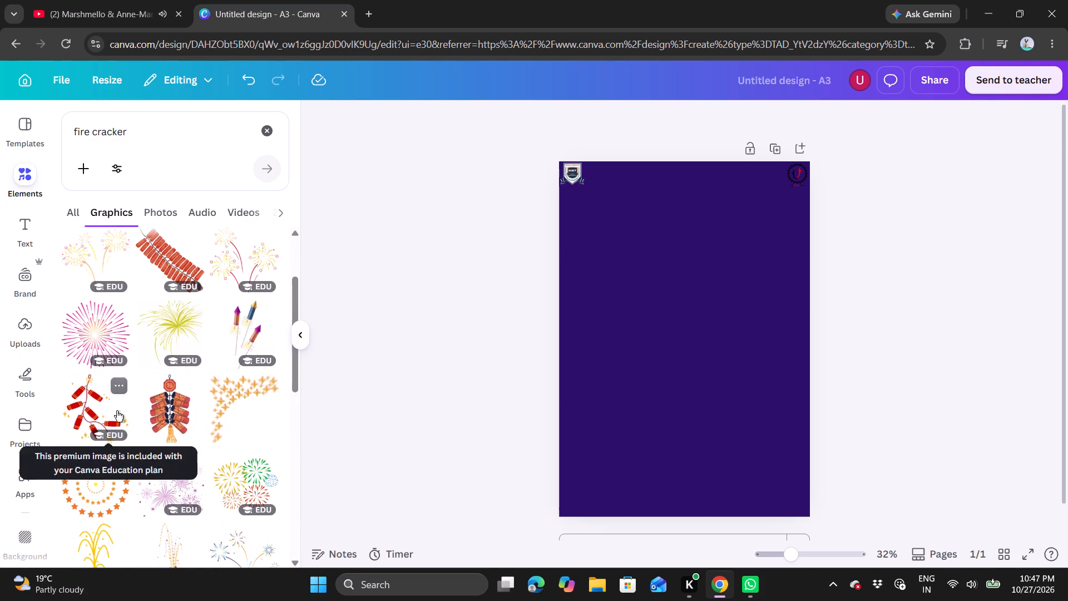
{"action": "scroll", "coordinate": [116, 380], "scroll_direction": "up", "scroll_amount": 2}
{"action": "left_click", "coordinate": [97, 346]}
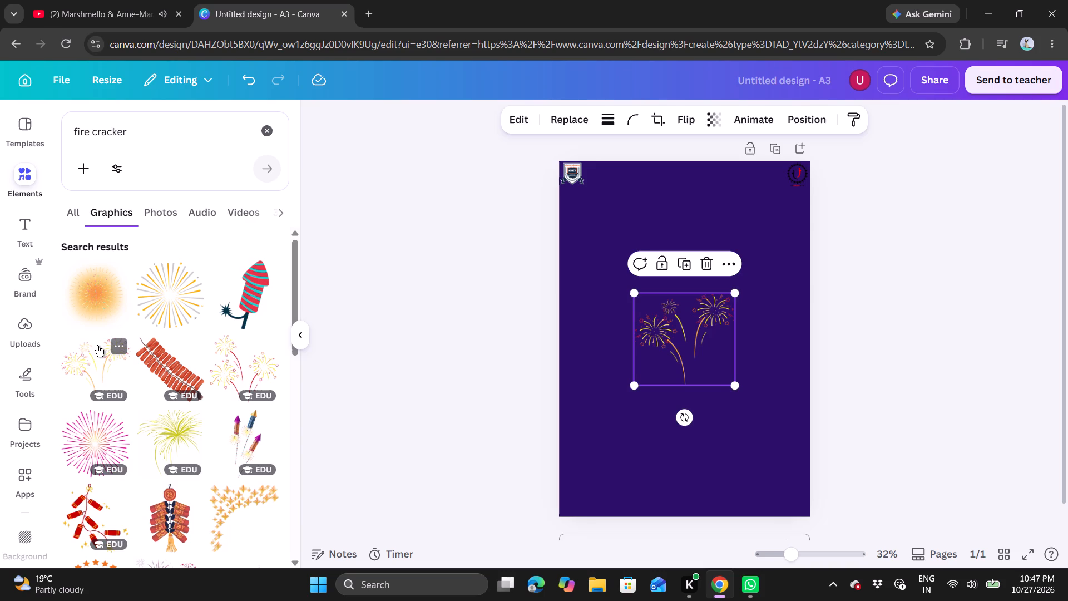
Shrink the three-firework graphic to about a third of the page width and place it just below the KIET logo.
{"action": "left_click_drag", "start_coordinate": [685, 339], "coordinate": [632, 265]}
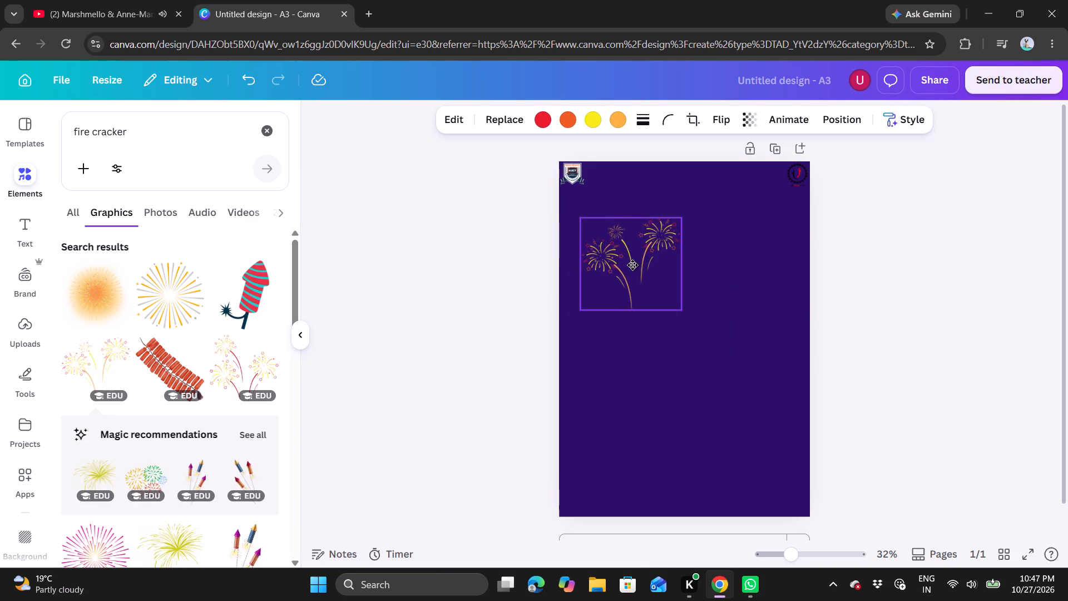
{"action": "left_click_drag", "start_coordinate": [632, 265], "coordinate": [630, 265]}
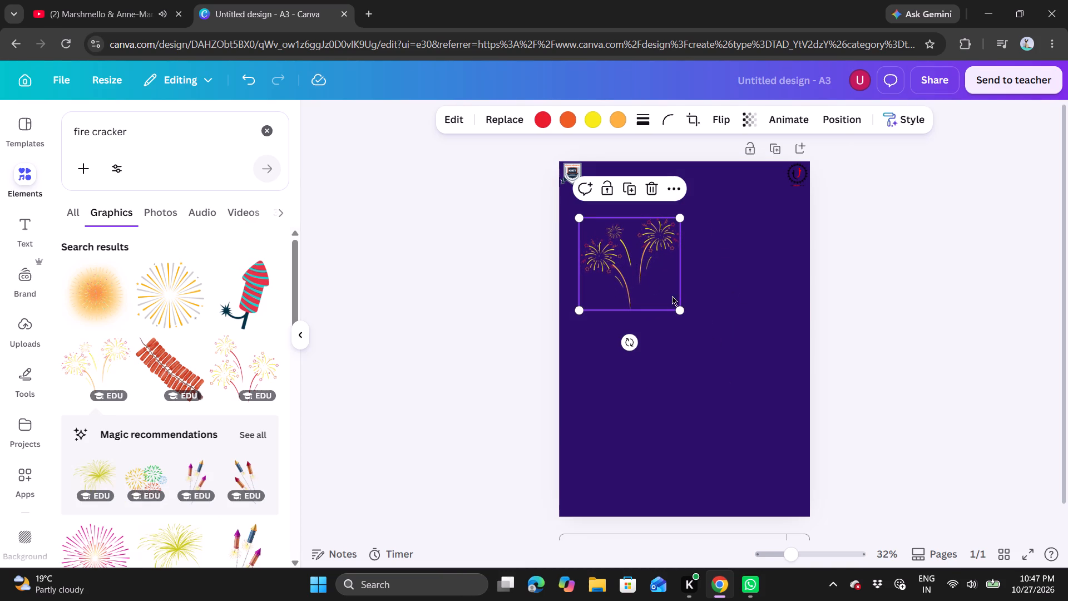
{"action": "left_click_drag", "start_coordinate": [683, 308], "coordinate": [667, 282]}
{"action": "left_click_drag", "start_coordinate": [632, 260], "coordinate": [629, 252]}
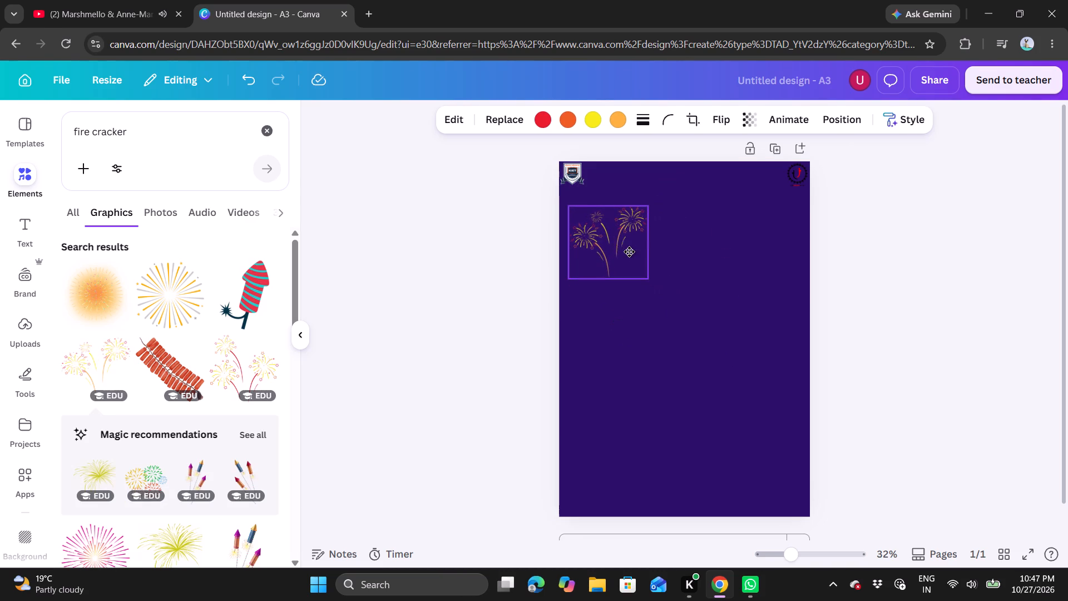
Delete the golden three-firework graphic from the poster.
{"action": "left_click_drag", "start_coordinate": [629, 252], "coordinate": [638, 257]}
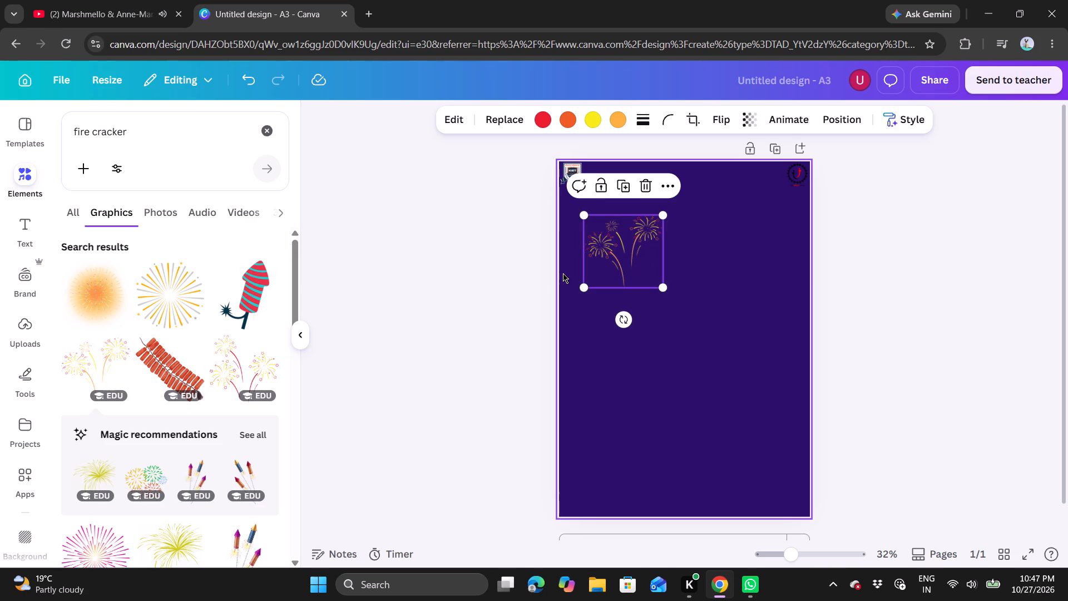
{"action": "left_click", "coordinate": [647, 179]}
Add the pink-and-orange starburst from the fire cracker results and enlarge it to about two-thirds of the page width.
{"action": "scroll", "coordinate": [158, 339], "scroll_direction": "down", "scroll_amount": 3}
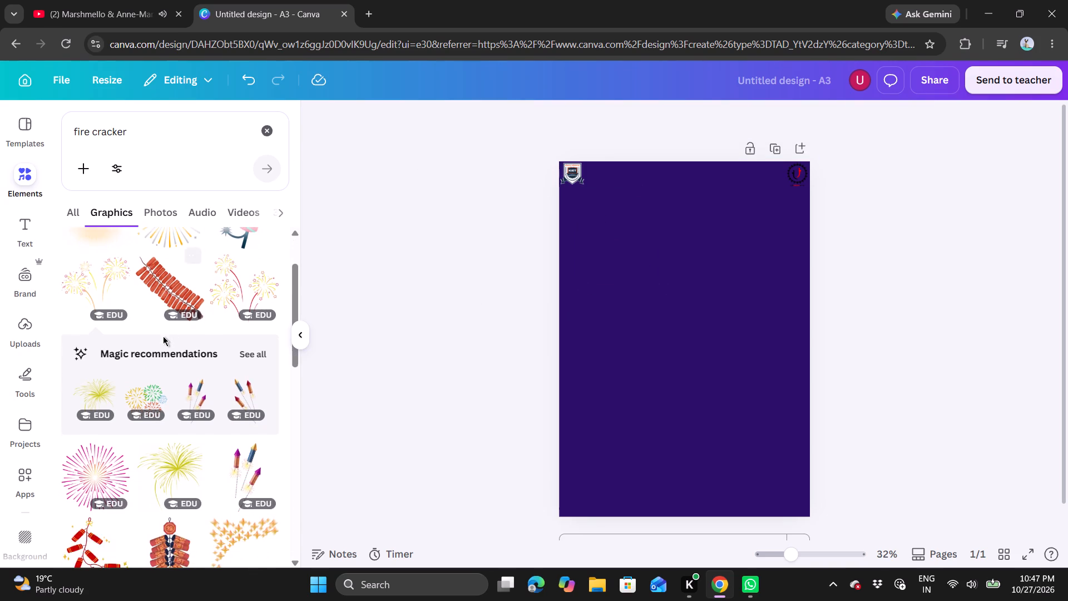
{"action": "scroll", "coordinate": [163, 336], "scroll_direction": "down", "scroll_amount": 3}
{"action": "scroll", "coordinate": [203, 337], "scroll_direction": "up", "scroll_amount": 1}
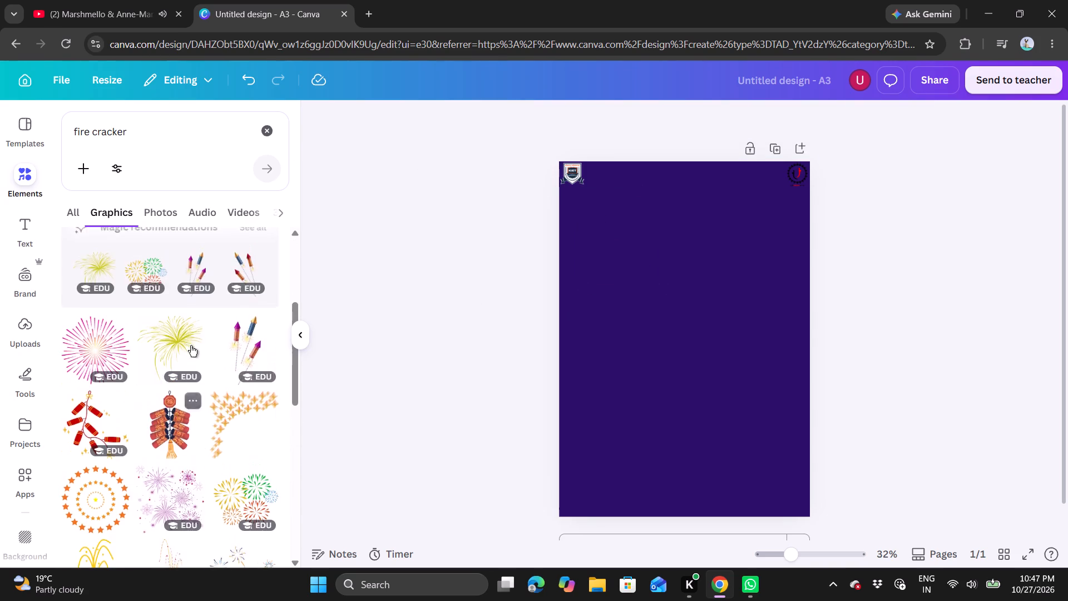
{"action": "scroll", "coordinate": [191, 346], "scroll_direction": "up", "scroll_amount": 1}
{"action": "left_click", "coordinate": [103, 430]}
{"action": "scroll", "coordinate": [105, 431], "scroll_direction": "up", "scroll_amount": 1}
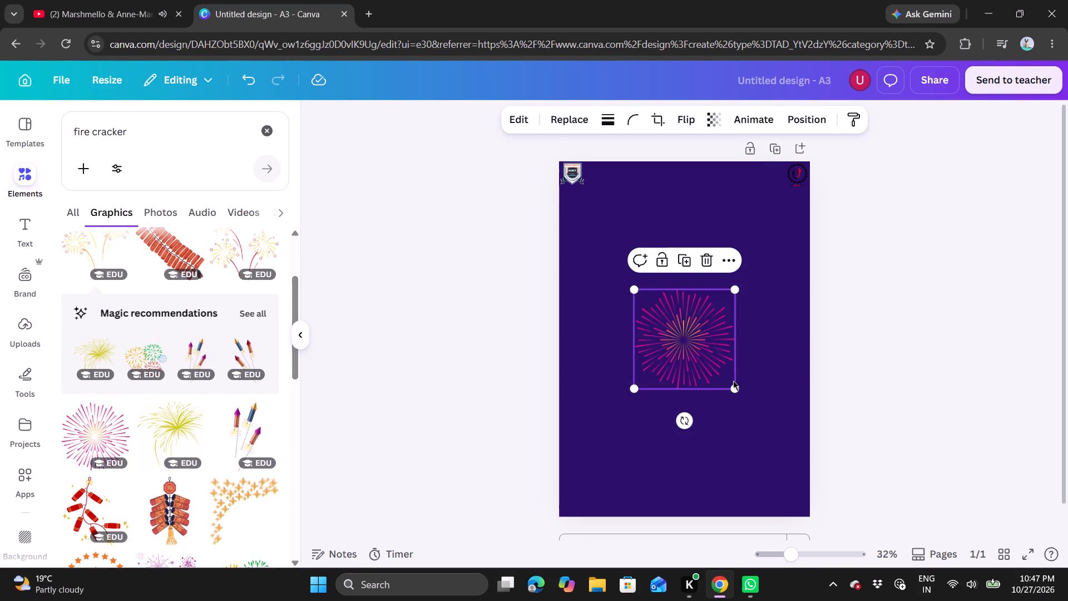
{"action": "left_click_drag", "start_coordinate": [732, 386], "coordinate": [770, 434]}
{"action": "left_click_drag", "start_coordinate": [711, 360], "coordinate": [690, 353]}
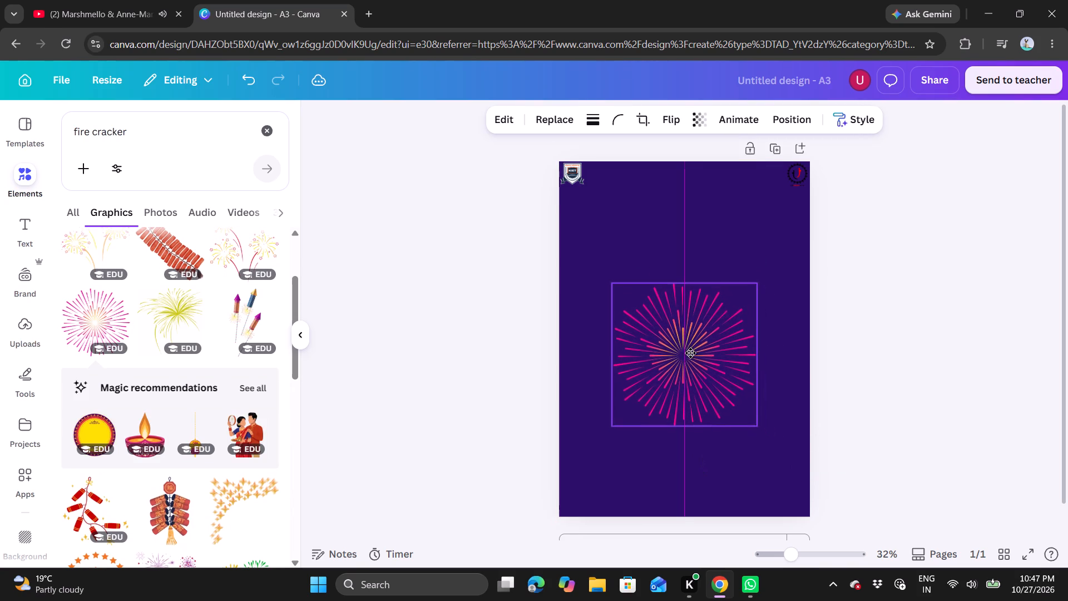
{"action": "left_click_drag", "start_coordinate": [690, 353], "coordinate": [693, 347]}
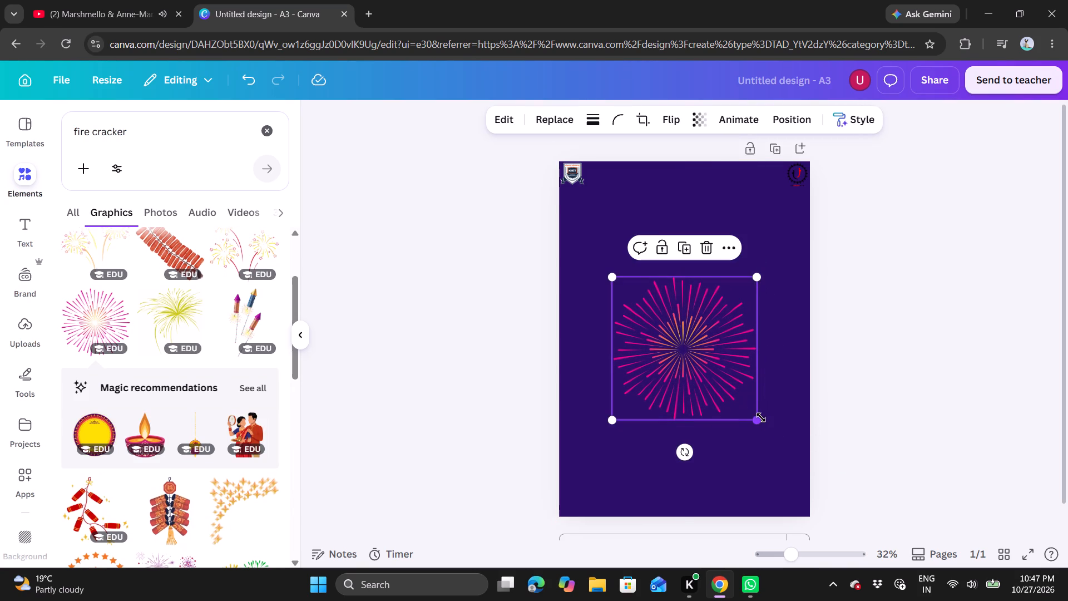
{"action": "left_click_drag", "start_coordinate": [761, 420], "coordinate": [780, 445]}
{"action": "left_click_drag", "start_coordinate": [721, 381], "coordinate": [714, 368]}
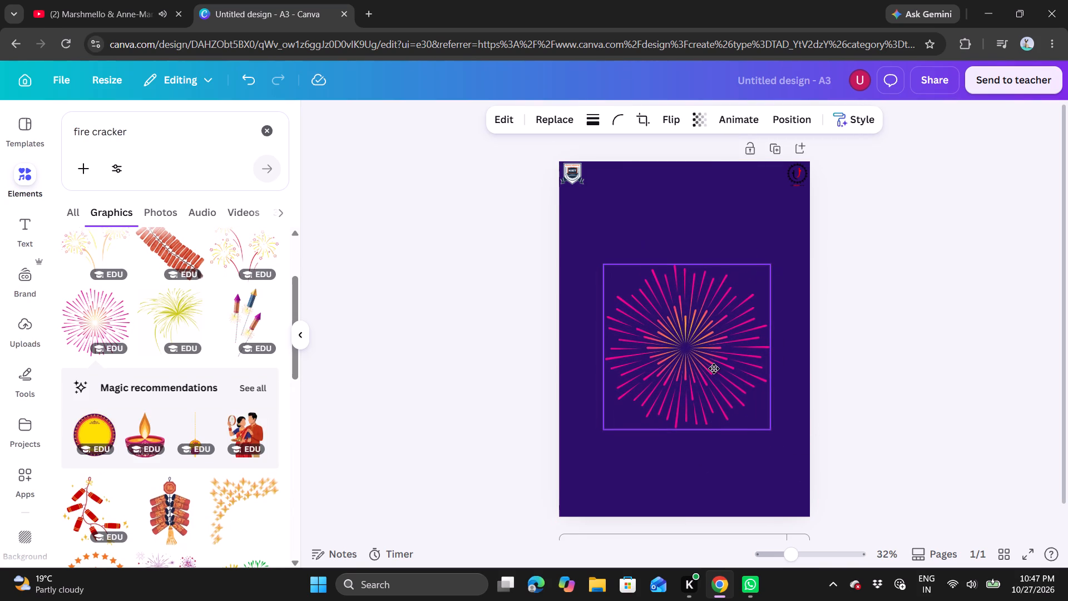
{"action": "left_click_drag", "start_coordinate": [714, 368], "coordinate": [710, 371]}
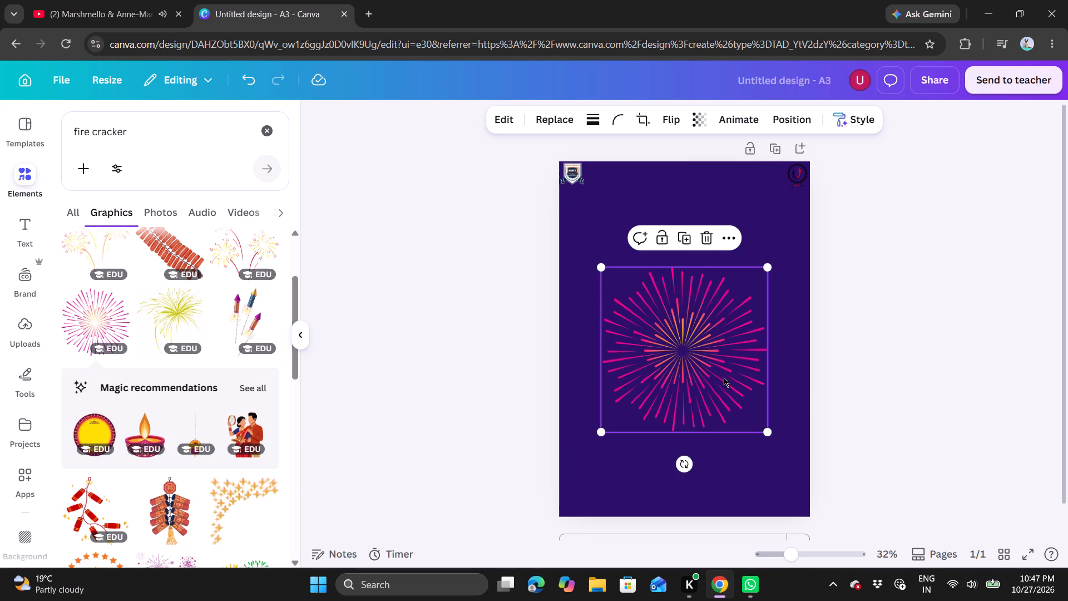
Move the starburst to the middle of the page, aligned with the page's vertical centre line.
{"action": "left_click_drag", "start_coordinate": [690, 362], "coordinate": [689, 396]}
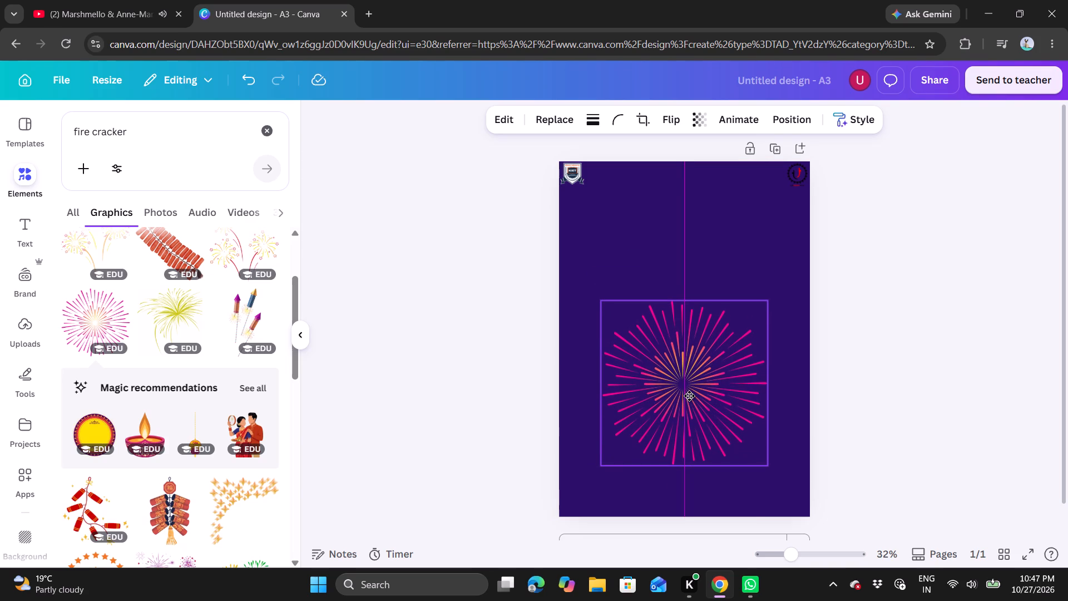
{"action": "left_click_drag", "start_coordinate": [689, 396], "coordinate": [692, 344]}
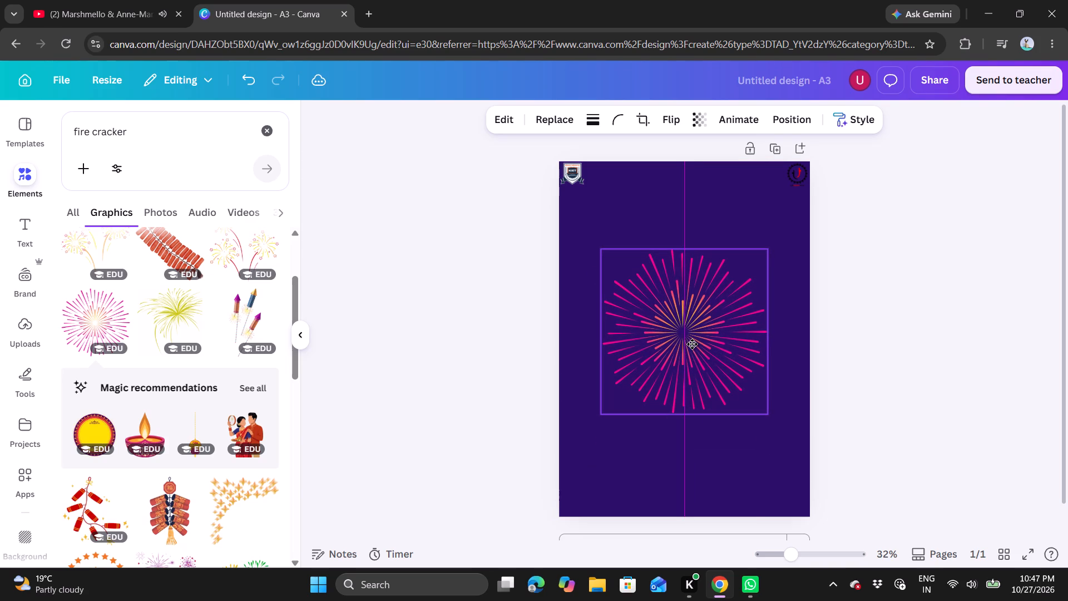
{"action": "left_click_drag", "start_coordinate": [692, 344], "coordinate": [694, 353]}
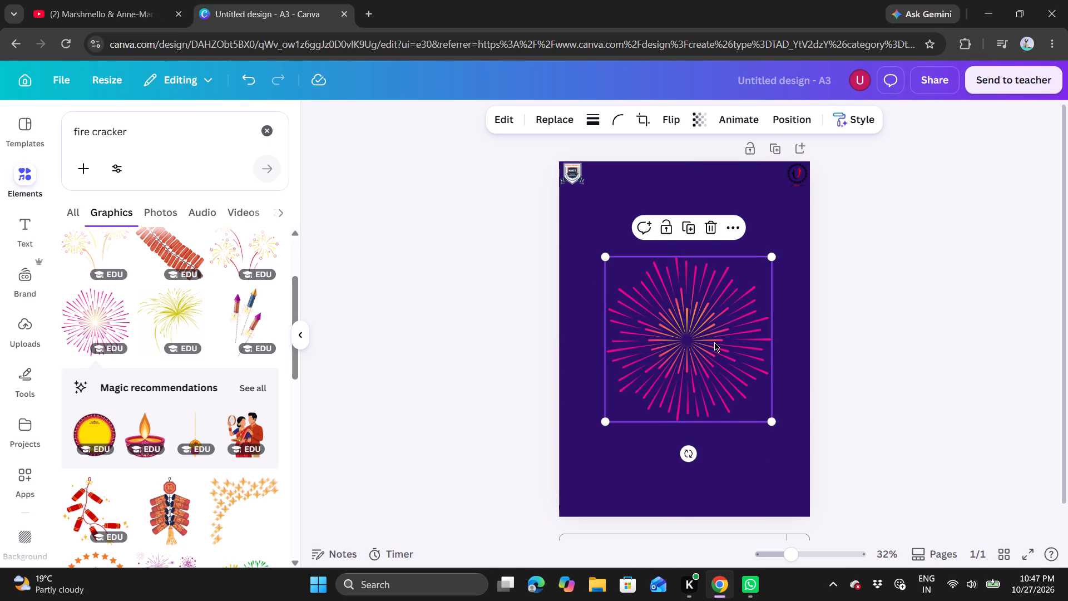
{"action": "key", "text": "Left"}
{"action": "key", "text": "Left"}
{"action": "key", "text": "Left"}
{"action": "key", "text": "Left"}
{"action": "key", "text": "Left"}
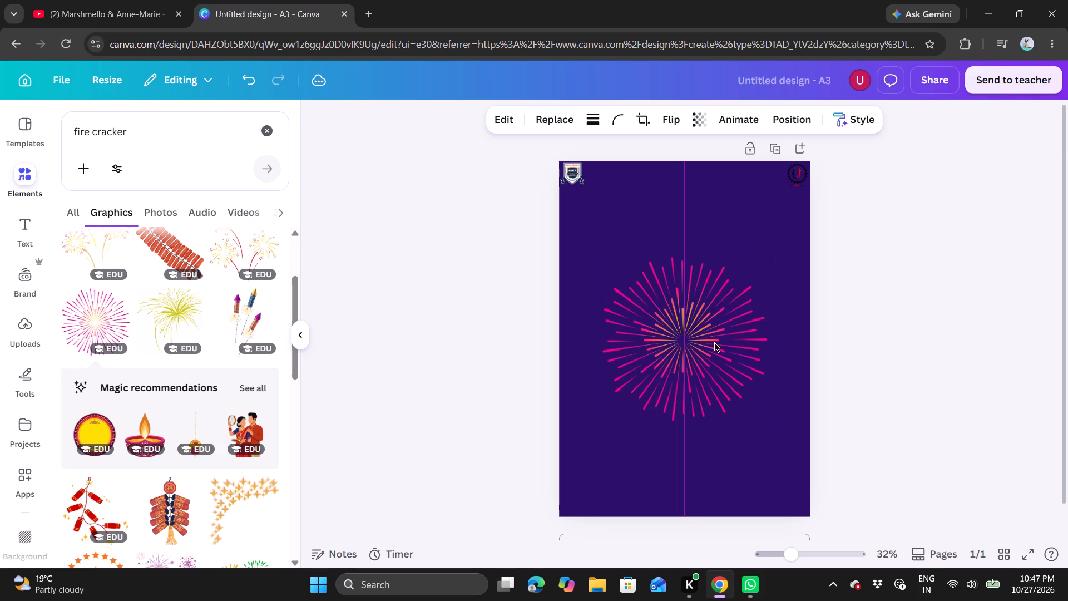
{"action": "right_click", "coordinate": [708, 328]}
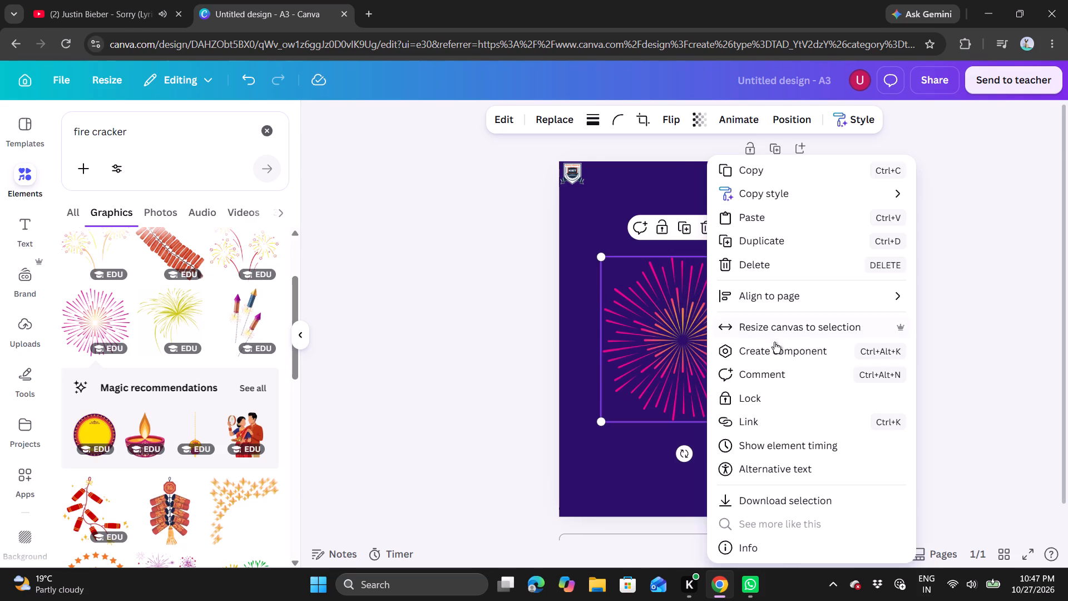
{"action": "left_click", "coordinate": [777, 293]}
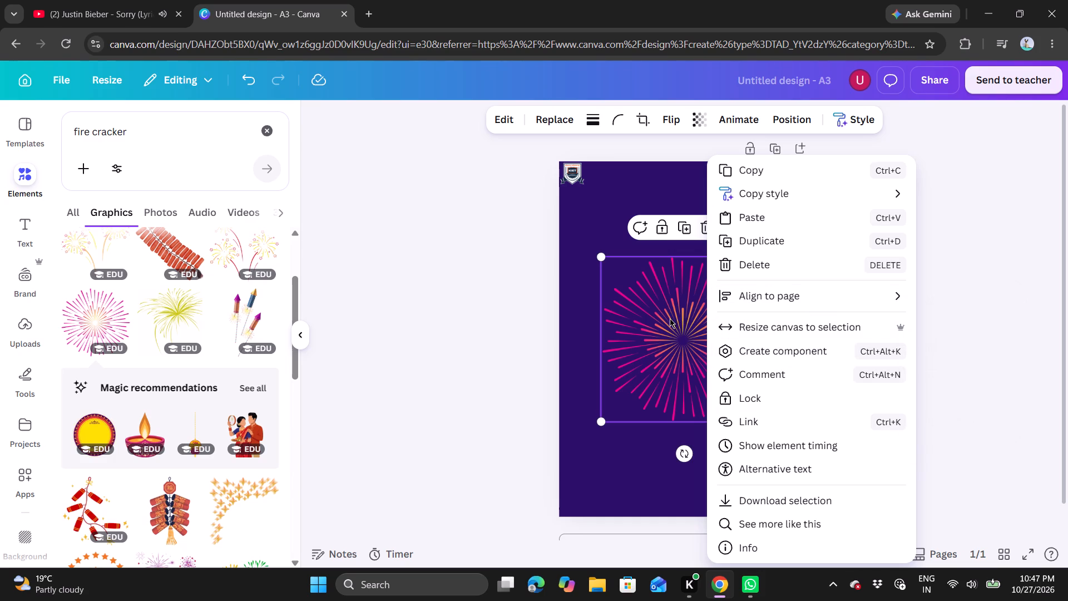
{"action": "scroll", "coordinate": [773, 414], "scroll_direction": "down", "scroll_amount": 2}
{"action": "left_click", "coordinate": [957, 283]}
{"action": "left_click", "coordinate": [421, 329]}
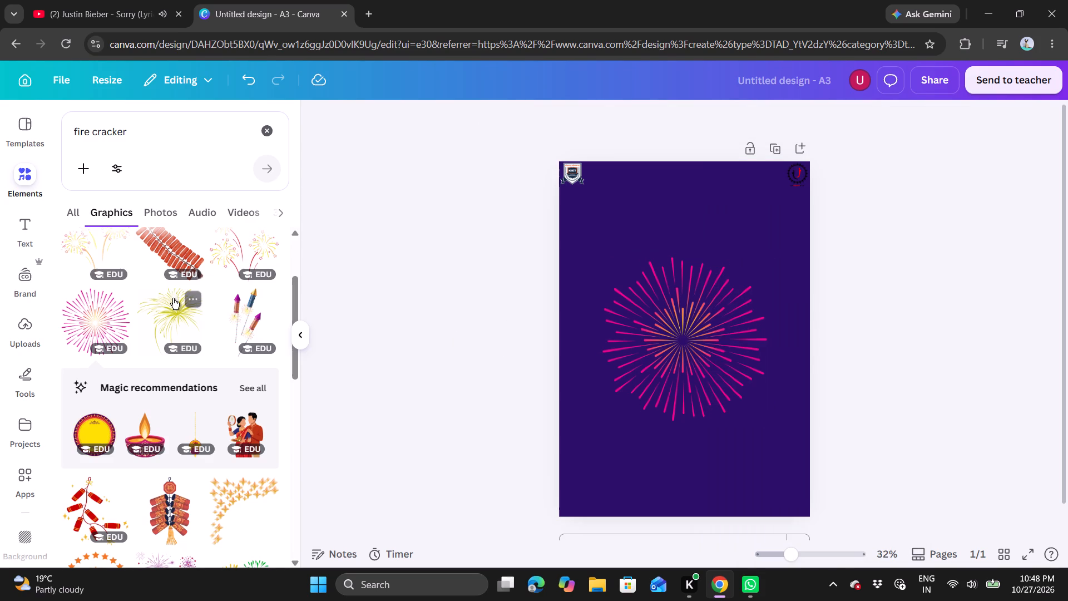
Look through the fire cracker graphics results for another decoration that suits the poster.
{"action": "scroll", "coordinate": [174, 305], "scroll_direction": "down", "scroll_amount": 4}
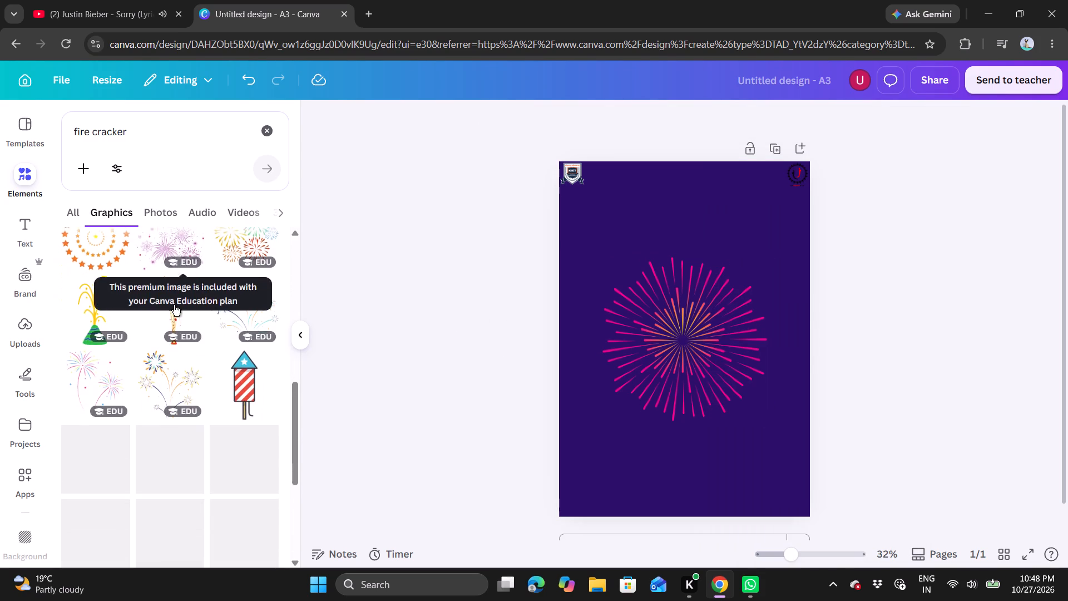
{"action": "scroll", "coordinate": [174, 305], "scroll_direction": "down", "scroll_amount": 1}
{"action": "scroll", "coordinate": [174, 358], "scroll_direction": "up", "scroll_amount": 2}
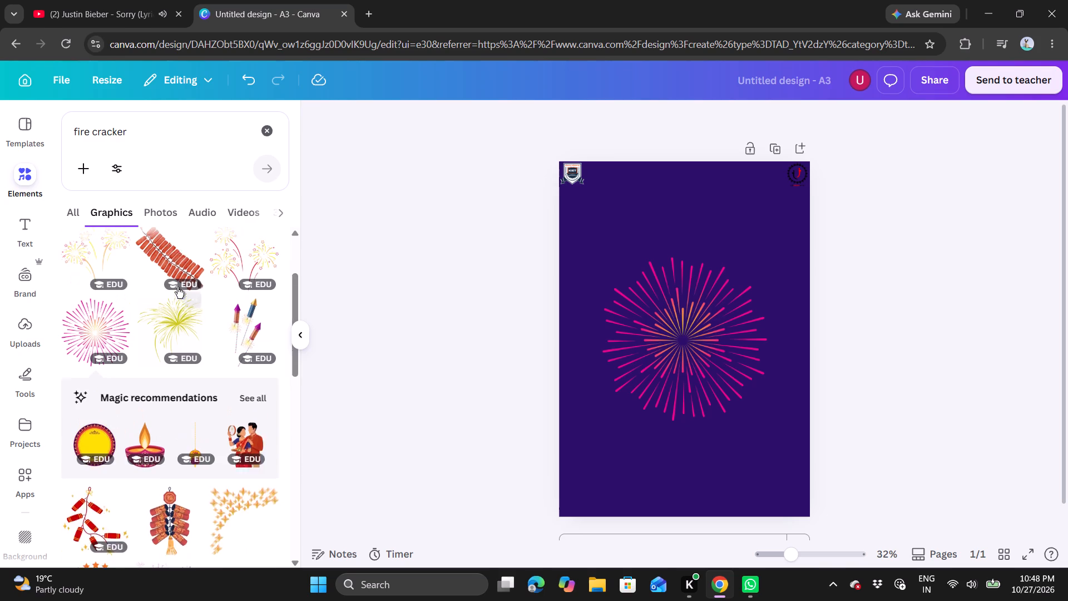
{"action": "scroll", "coordinate": [177, 287], "scroll_direction": "down", "scroll_amount": 1}
{"action": "scroll", "coordinate": [222, 373], "scroll_direction": "down", "scroll_amount": 1}
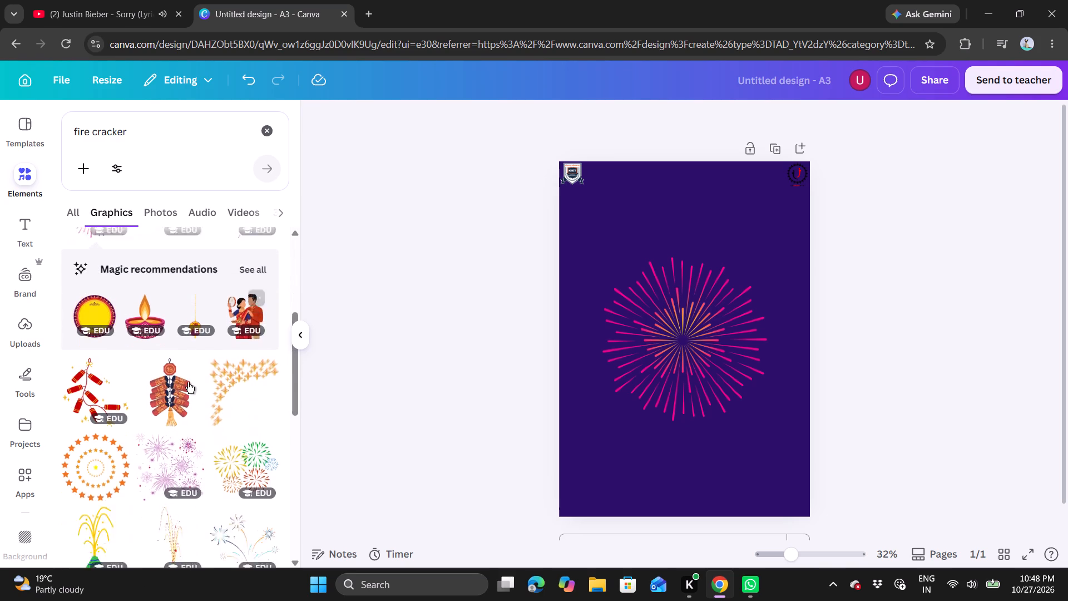
{"action": "scroll", "coordinate": [188, 382], "scroll_direction": "down", "scroll_amount": 1}
{"action": "scroll", "coordinate": [188, 382], "scroll_direction": "up", "scroll_amount": 2}
{"action": "scroll", "coordinate": [187, 382], "scroll_direction": "down", "scroll_amount": 2}
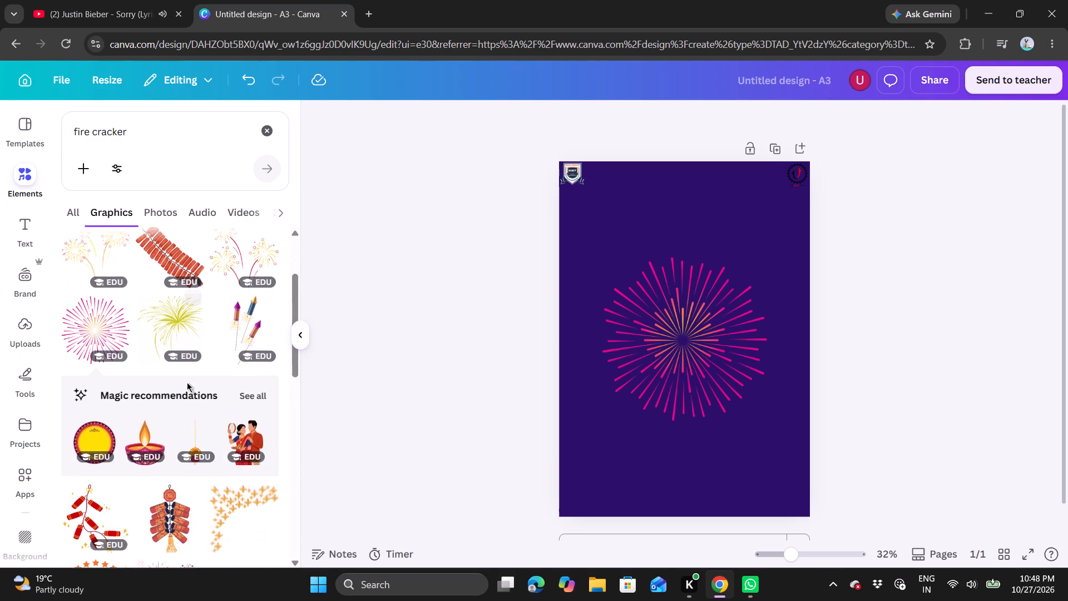
{"action": "scroll", "coordinate": [187, 382], "scroll_direction": "down", "scroll_amount": 2}
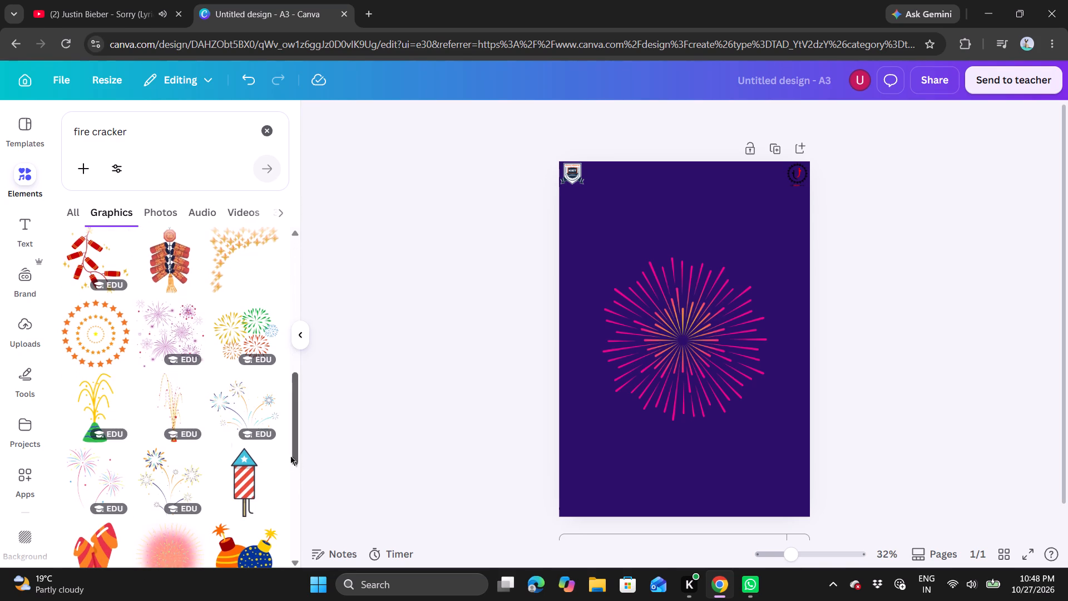
{"action": "scroll", "coordinate": [200, 427], "scroll_direction": "down", "scroll_amount": 4}
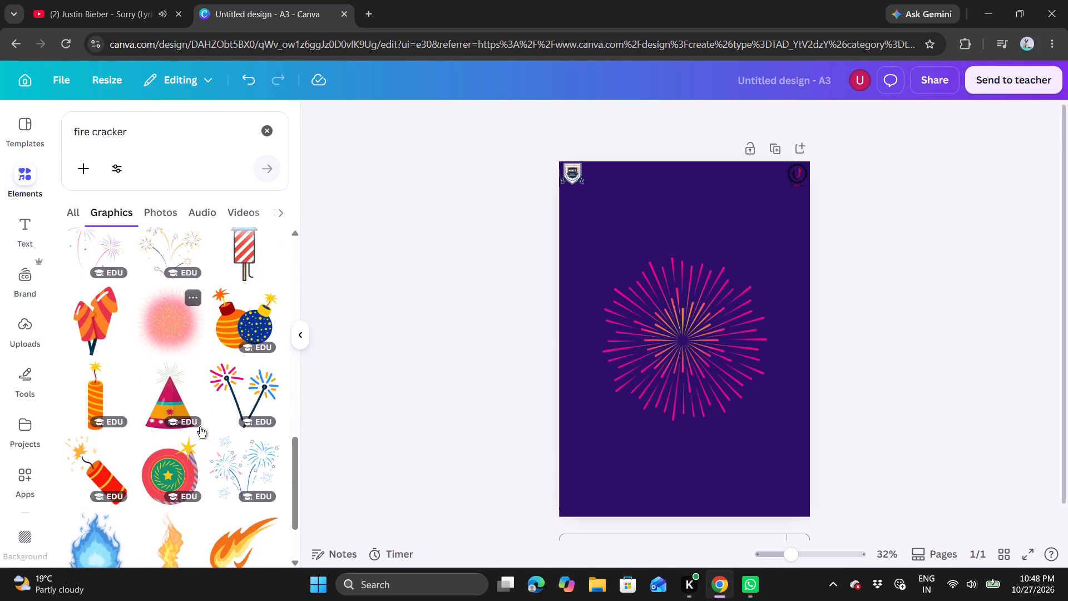
{"action": "scroll", "coordinate": [200, 427], "scroll_direction": "down", "scroll_amount": 3}
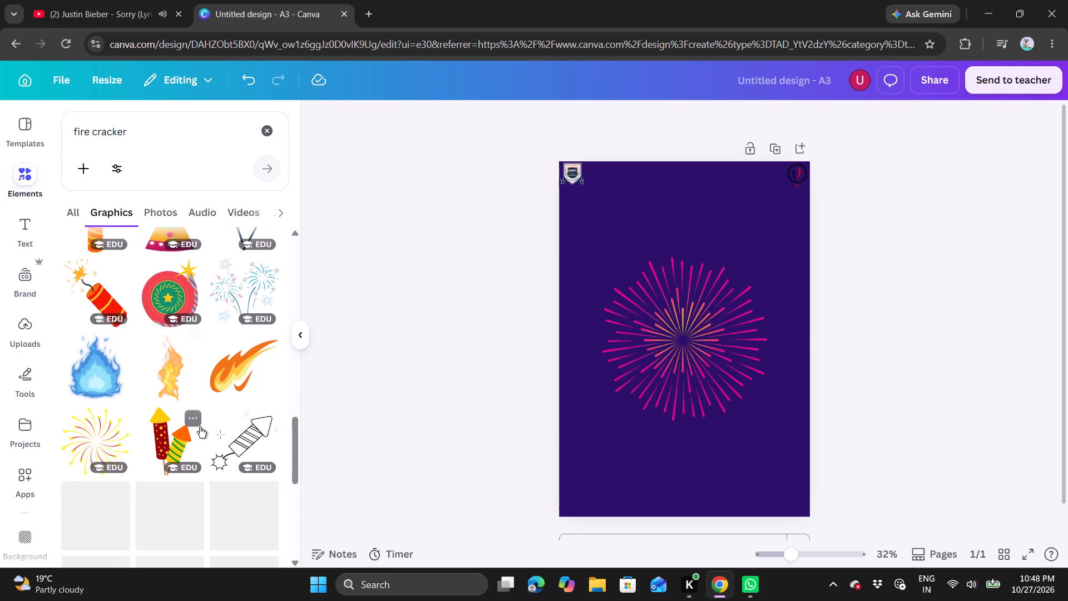
{"action": "scroll", "coordinate": [200, 427], "scroll_direction": "down", "scroll_amount": 4}
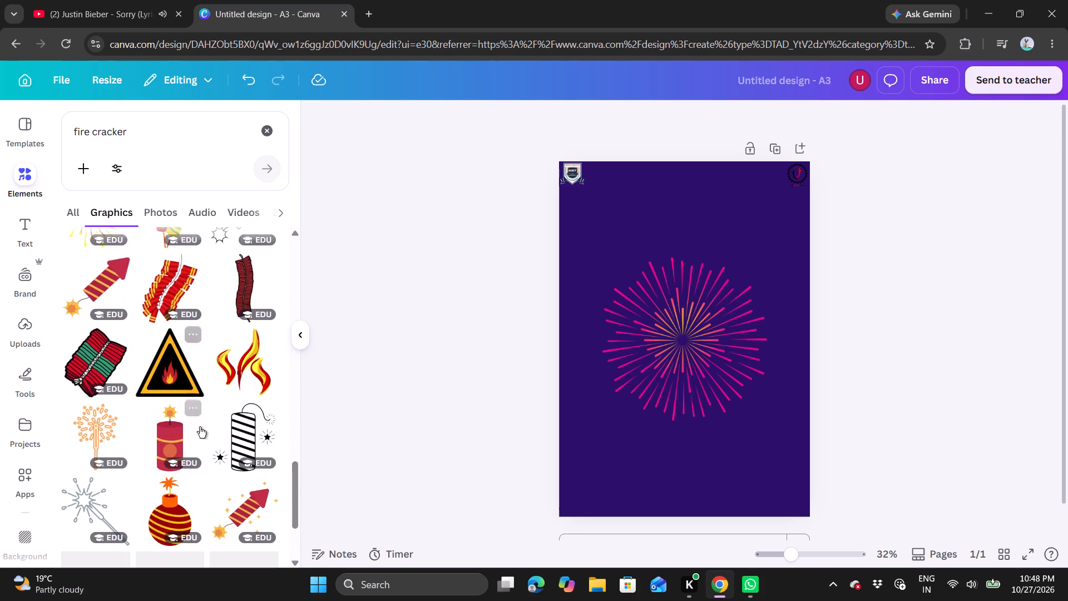
{"action": "scroll", "coordinate": [200, 427], "scroll_direction": "down", "scroll_amount": 4}
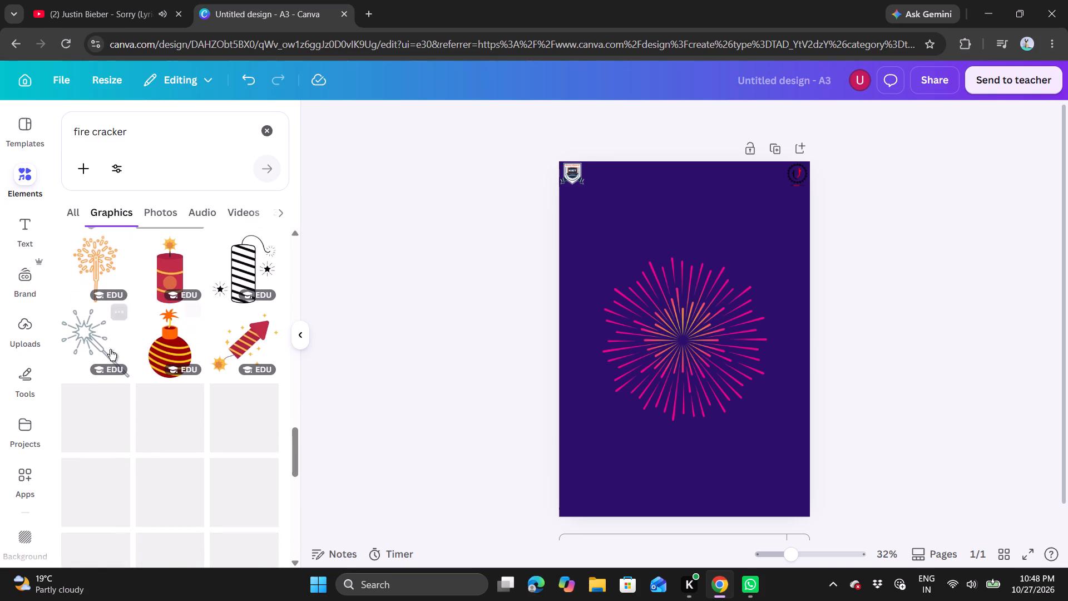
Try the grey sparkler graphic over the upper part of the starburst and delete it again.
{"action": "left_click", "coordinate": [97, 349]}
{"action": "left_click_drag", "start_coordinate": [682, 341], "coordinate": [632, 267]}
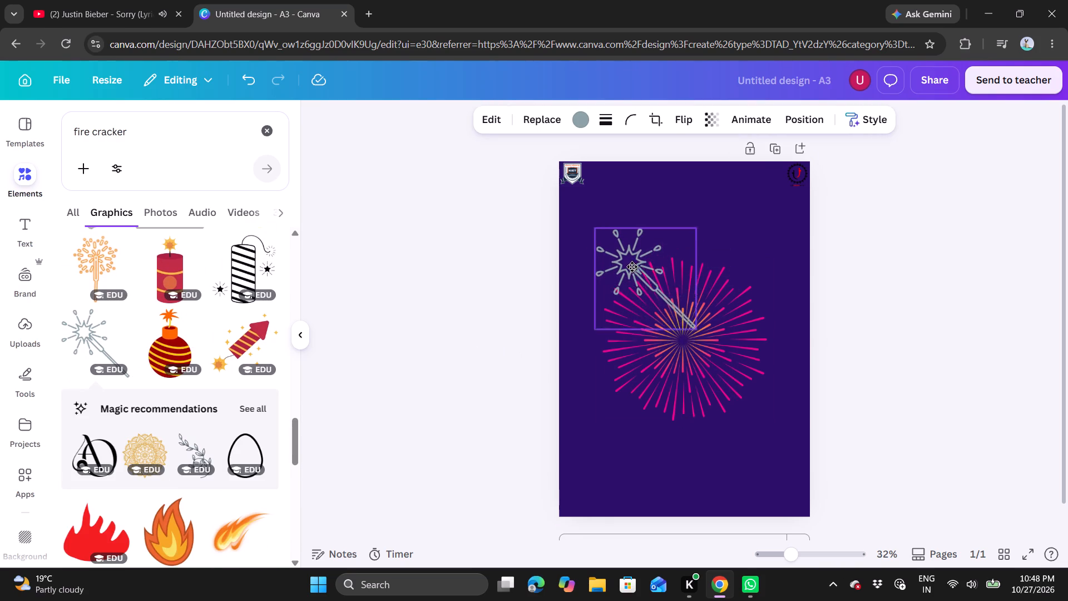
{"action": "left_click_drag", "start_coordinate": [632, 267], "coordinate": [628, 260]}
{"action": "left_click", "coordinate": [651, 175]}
Replace the pink starburst with the golden mandala graphic from the magic recommendations, centred on the page.
{"action": "scroll", "coordinate": [130, 494], "scroll_direction": "down", "scroll_amount": 1}
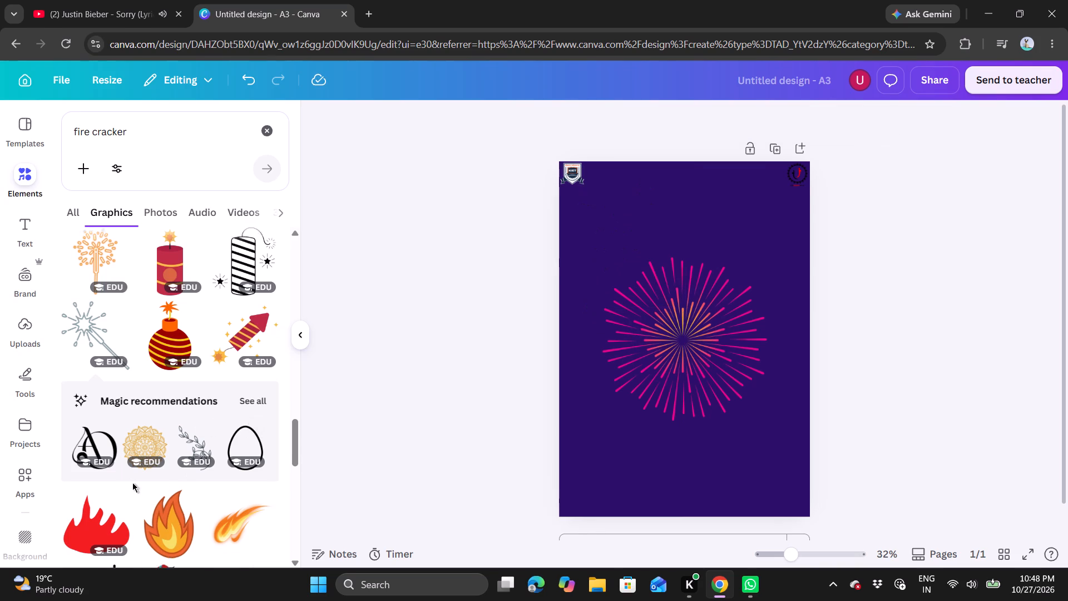
{"action": "scroll", "coordinate": [132, 482], "scroll_direction": "down", "scroll_amount": 1}
{"action": "left_click", "coordinate": [715, 357]}
{"action": "left_click", "coordinate": [701, 228]}
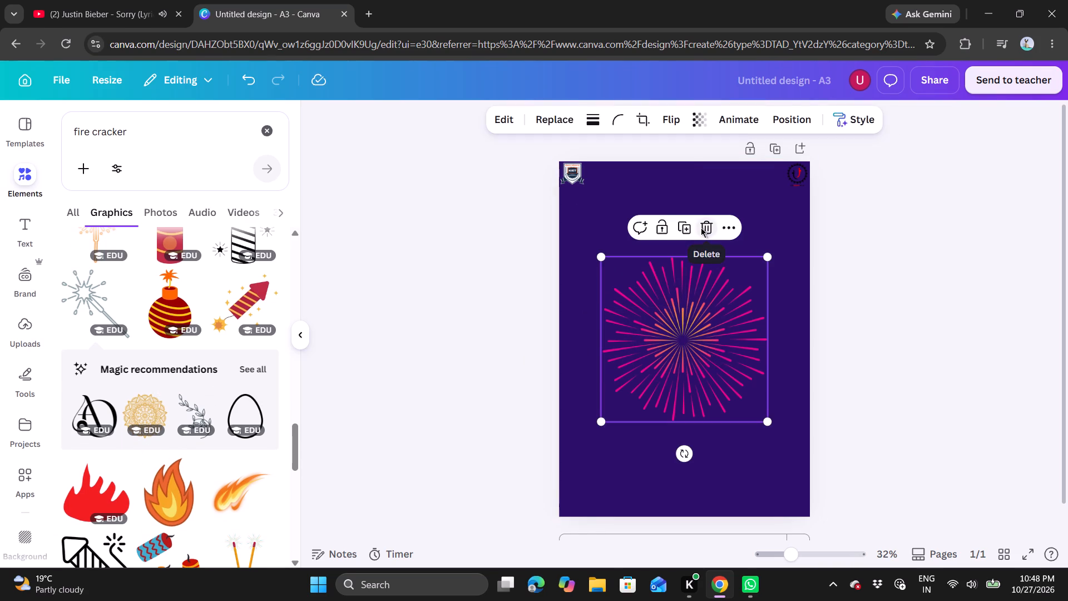
{"action": "left_click", "coordinate": [132, 409]}
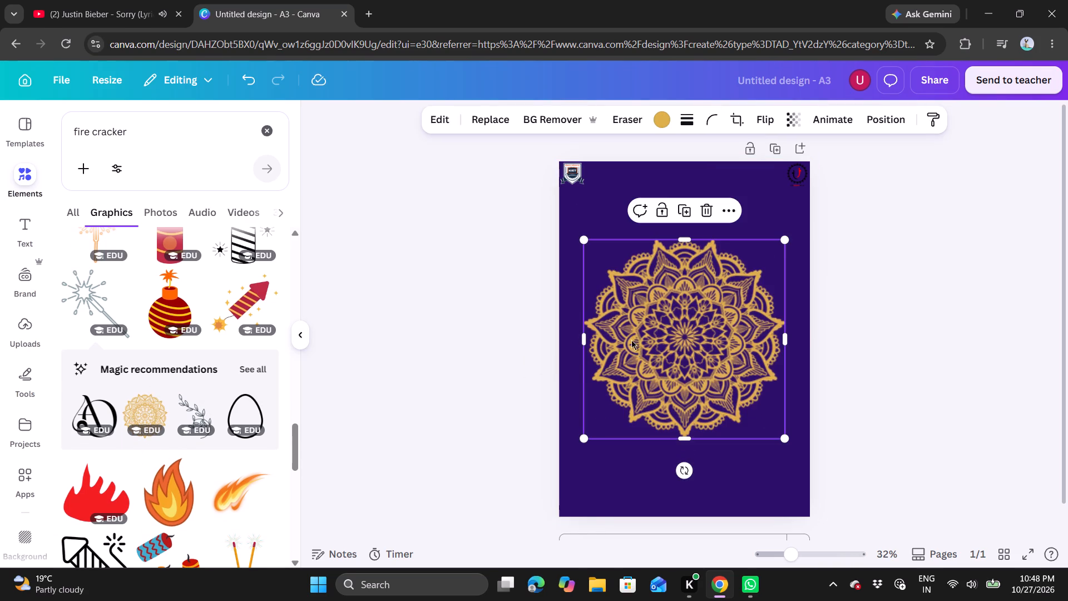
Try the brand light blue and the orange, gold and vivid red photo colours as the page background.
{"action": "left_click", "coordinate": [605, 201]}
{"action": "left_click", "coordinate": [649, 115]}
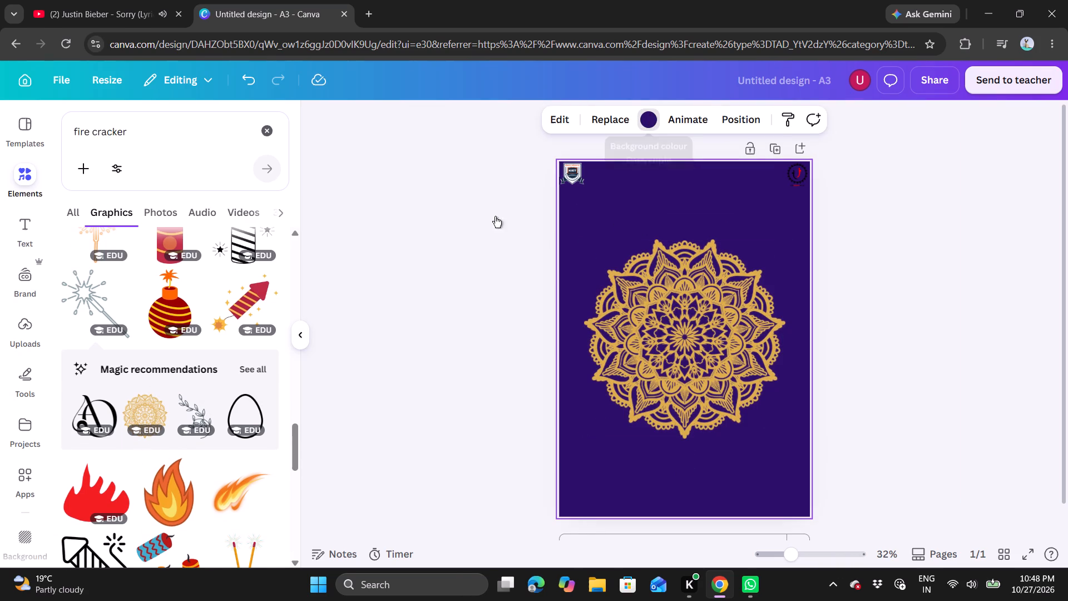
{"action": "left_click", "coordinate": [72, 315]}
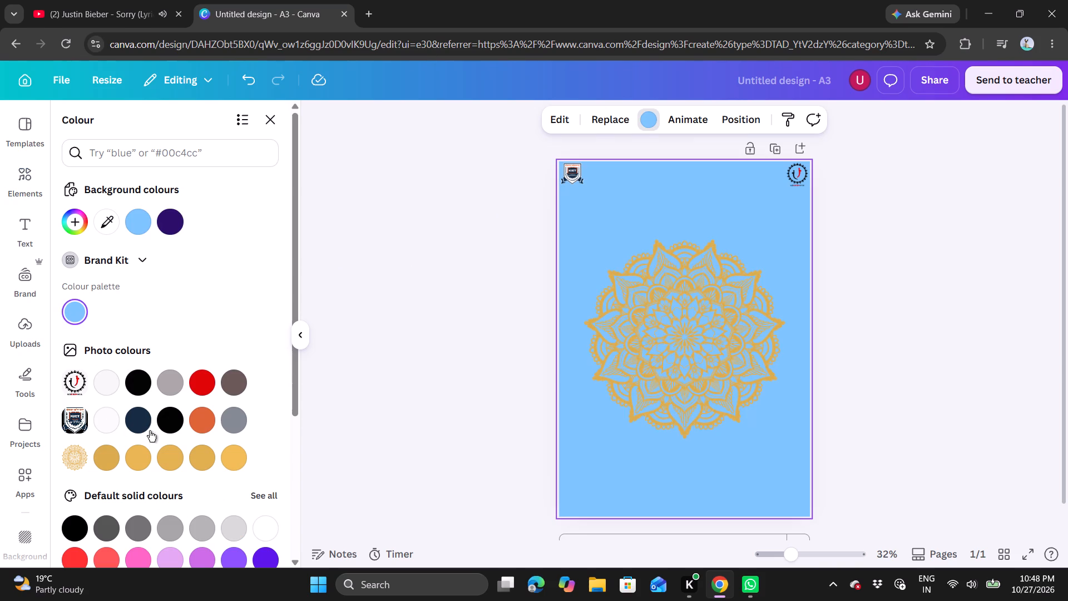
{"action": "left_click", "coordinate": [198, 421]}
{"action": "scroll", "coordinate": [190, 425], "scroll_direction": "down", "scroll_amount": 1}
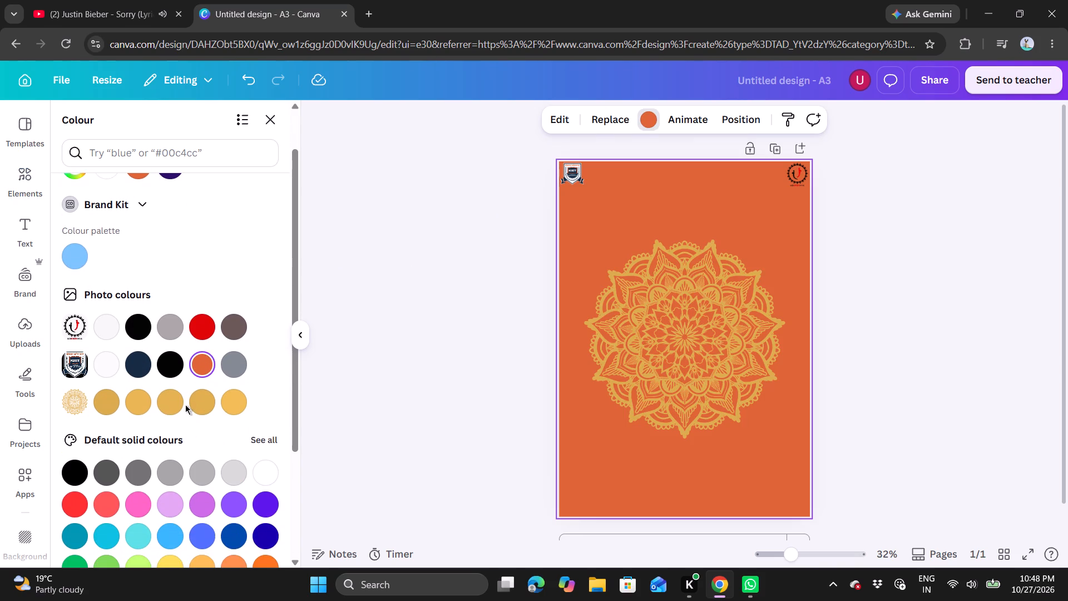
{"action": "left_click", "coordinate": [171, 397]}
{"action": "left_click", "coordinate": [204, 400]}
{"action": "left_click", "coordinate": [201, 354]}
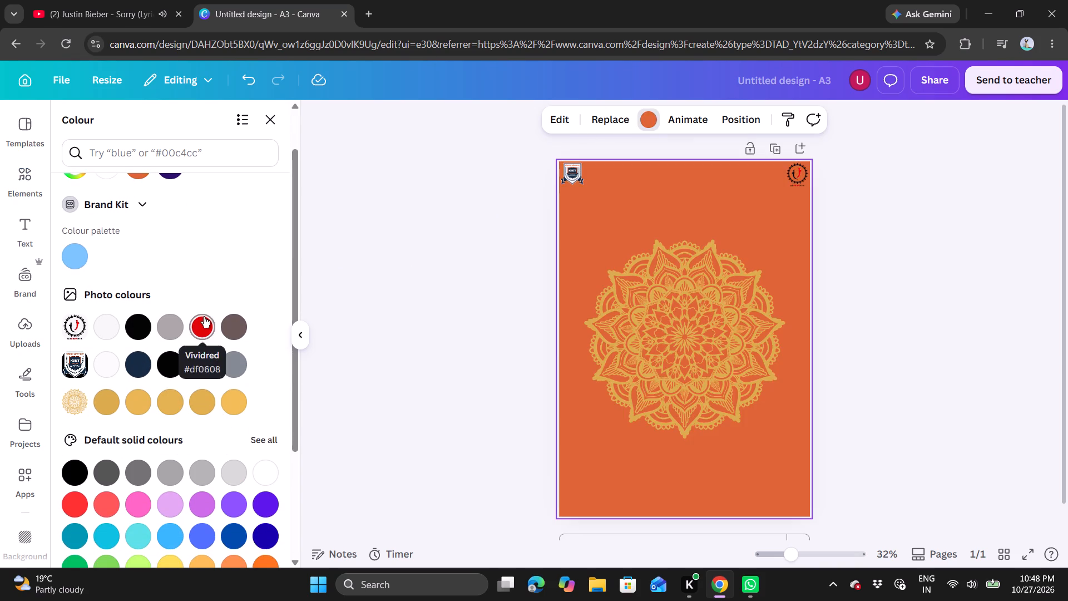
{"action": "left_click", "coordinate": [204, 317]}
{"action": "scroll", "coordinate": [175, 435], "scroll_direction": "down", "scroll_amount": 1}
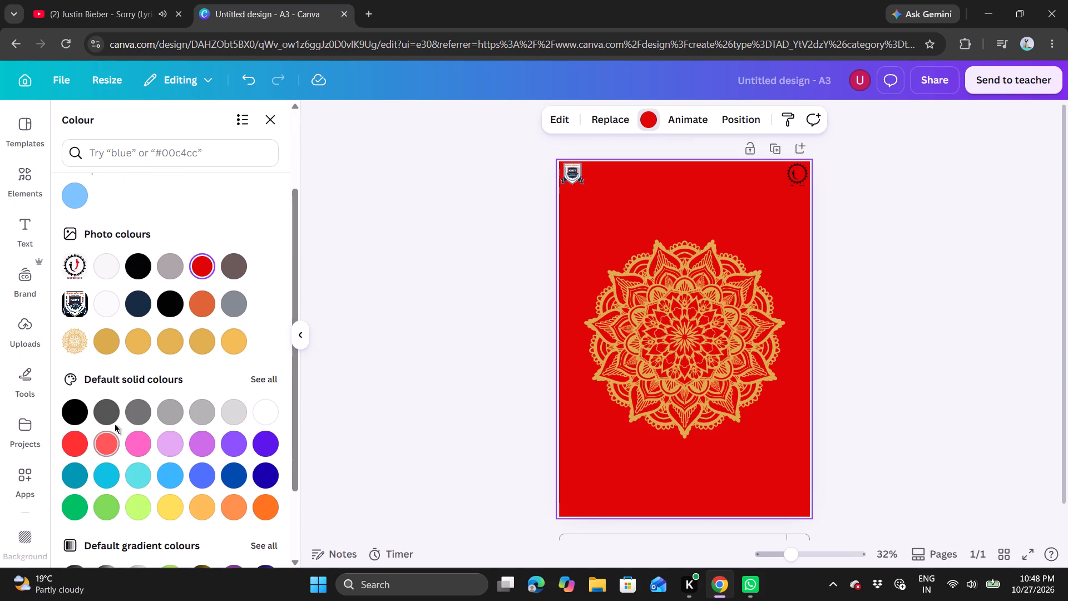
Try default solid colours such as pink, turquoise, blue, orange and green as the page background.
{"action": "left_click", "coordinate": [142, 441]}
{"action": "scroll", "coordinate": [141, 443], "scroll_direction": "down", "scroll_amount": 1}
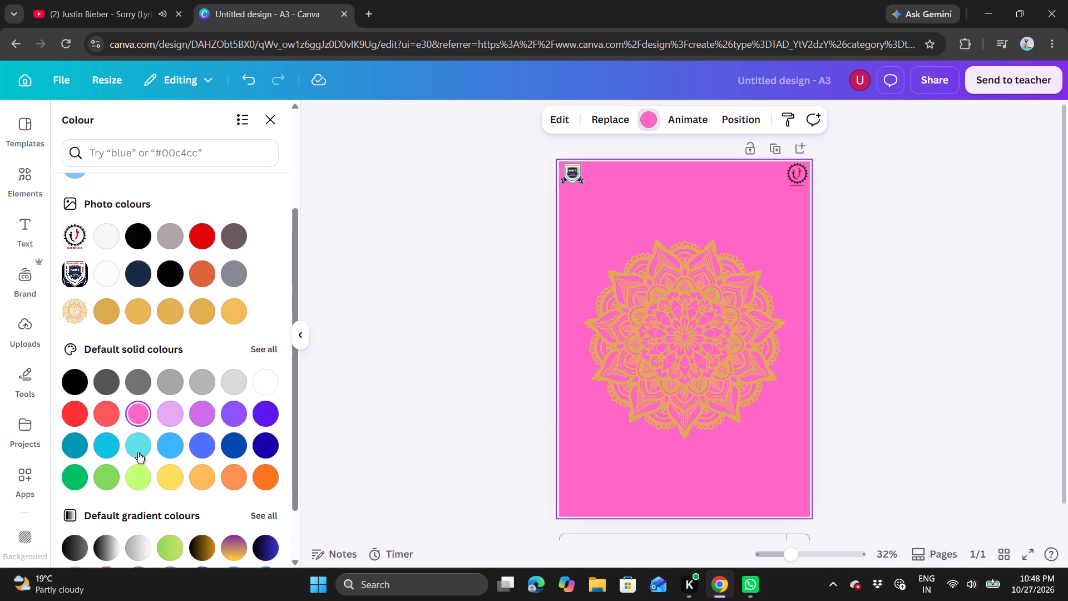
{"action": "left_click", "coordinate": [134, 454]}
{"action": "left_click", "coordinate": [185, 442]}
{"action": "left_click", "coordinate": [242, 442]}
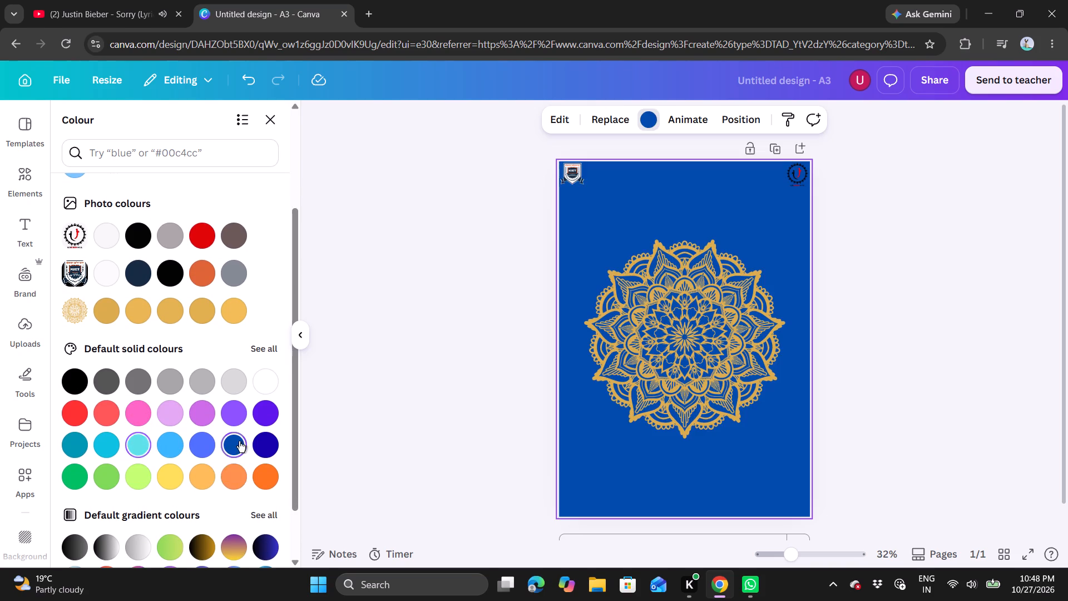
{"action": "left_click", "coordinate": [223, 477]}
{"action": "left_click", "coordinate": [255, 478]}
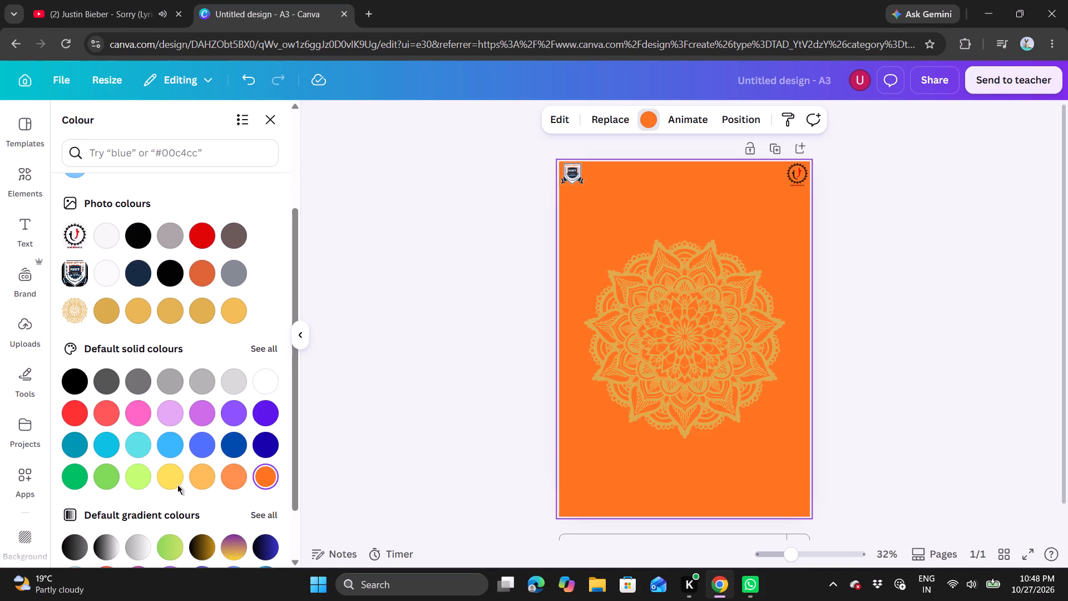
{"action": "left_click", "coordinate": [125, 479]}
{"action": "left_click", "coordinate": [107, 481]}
Compare several default gradients on the page background and apply the horizontal red-to-orange one.
{"action": "scroll", "coordinate": [107, 481], "scroll_direction": "down", "scroll_amount": 1}
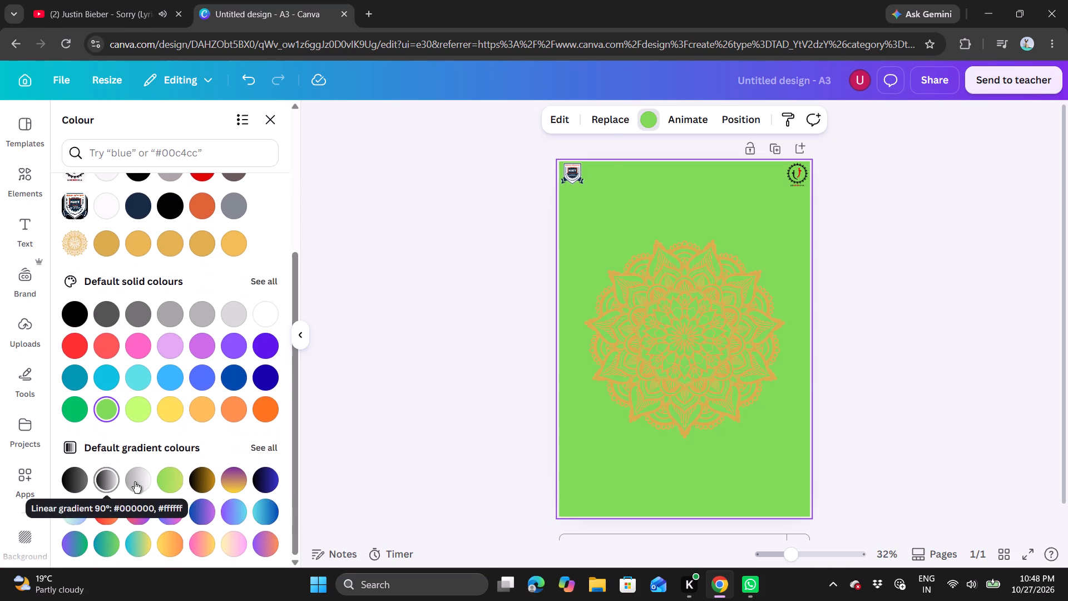
{"action": "scroll", "coordinate": [135, 482], "scroll_direction": "down", "scroll_amount": 1}
{"action": "left_click", "coordinate": [135, 482]}
{"action": "left_click", "coordinate": [178, 482]}
{"action": "scroll", "coordinate": [178, 482], "scroll_direction": "down", "scroll_amount": 2}
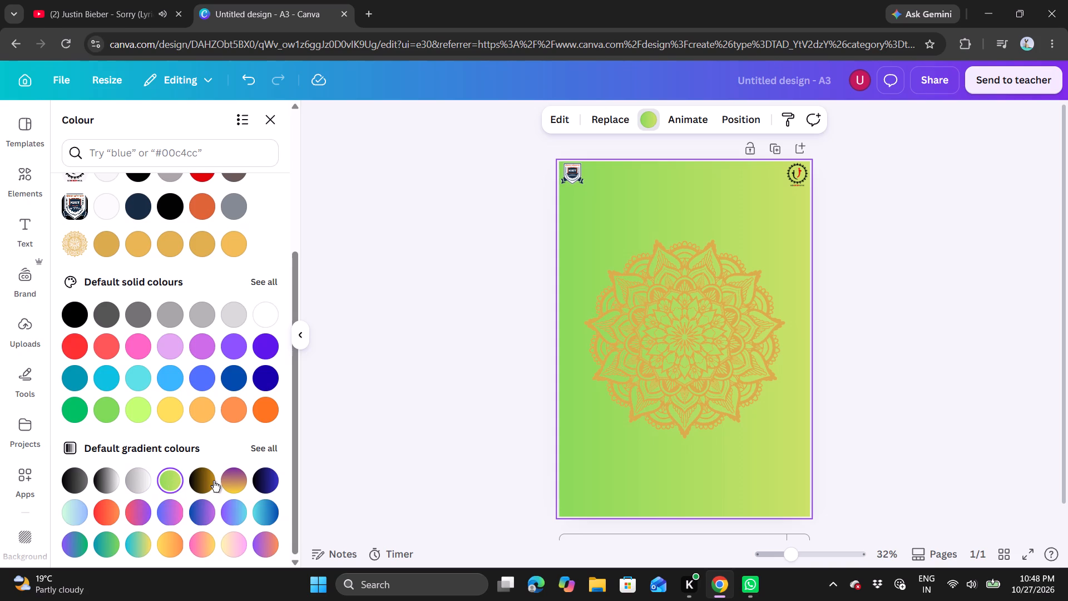
{"action": "left_click", "coordinate": [214, 481]}
{"action": "left_click", "coordinate": [235, 491]}
{"action": "left_click", "coordinate": [264, 491]}
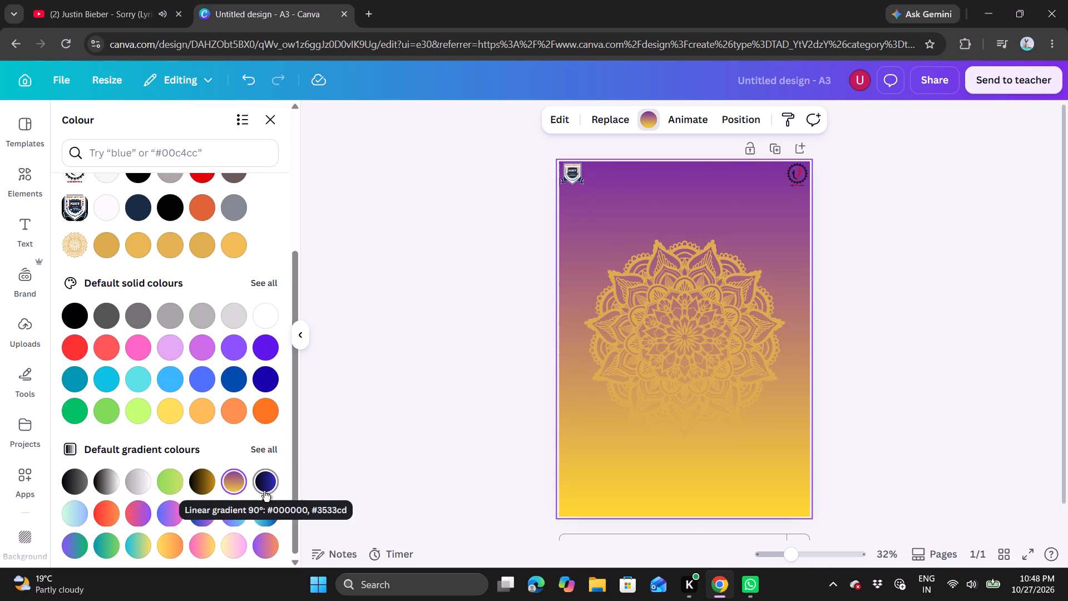
{"action": "left_click", "coordinate": [96, 519]}
{"action": "left_click", "coordinate": [77, 511]}
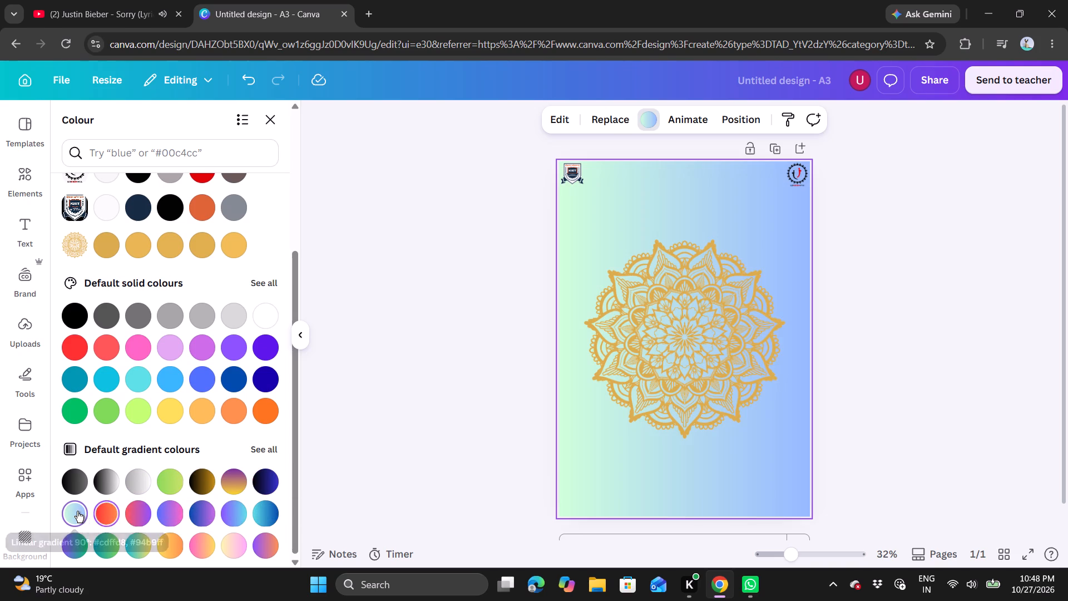
{"action": "left_click", "coordinate": [108, 514]}
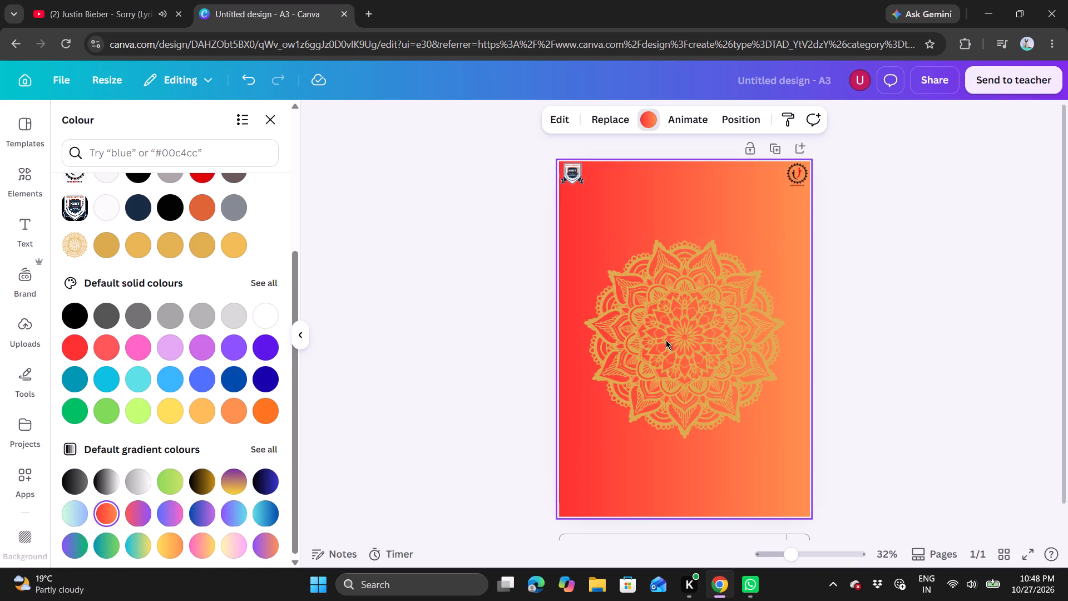
Fade the golden mandala by setting its transparency value to 52.
{"action": "left_click", "coordinate": [666, 340]}
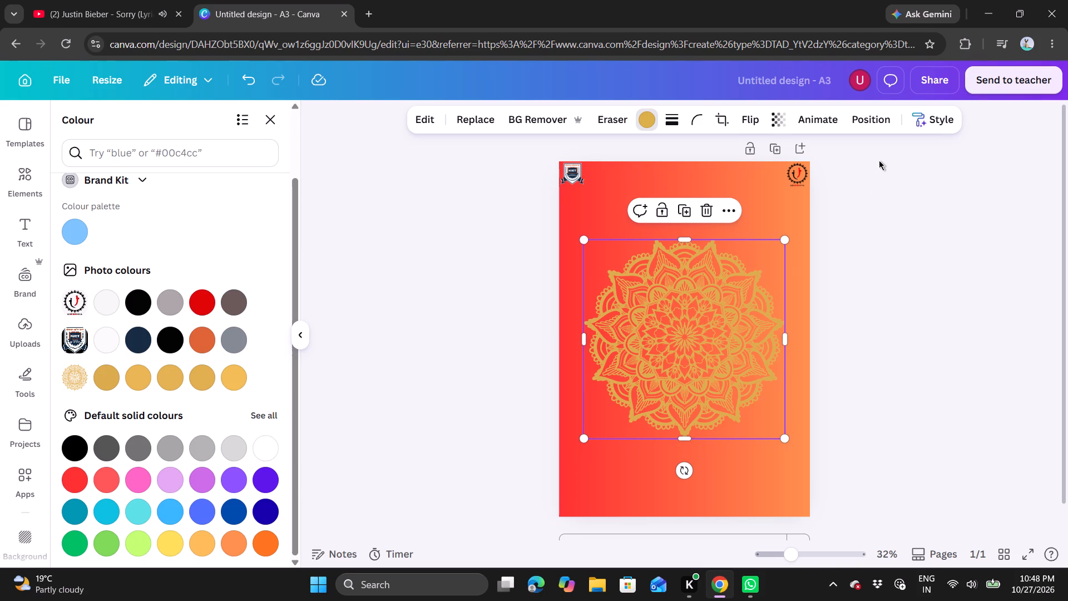
{"action": "left_click", "coordinate": [777, 121]}
{"action": "left_click", "coordinate": [780, 172]}
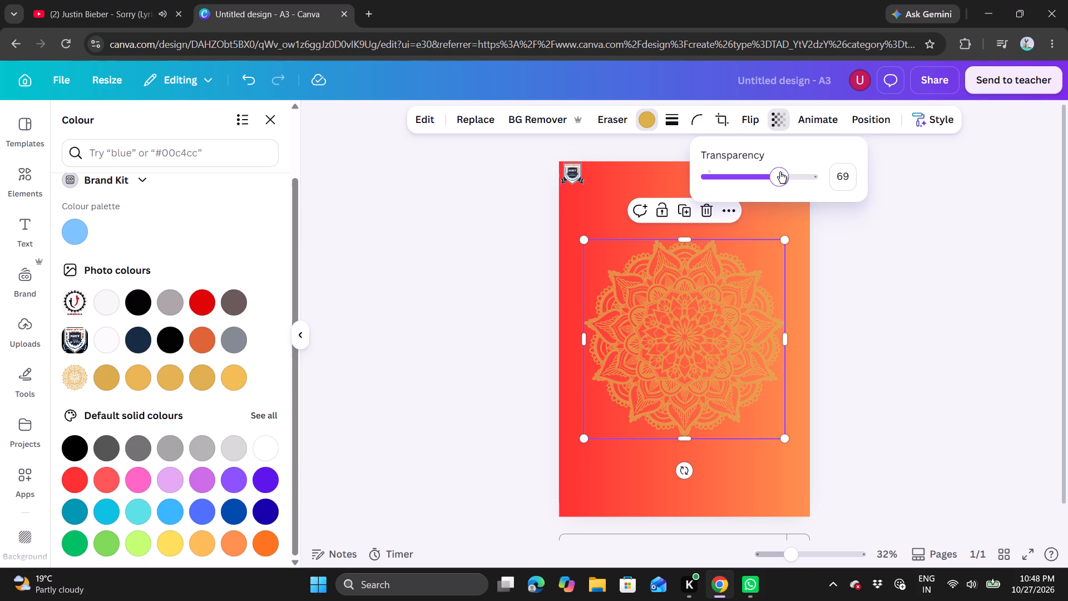
{"action": "left_click", "coordinate": [758, 178]}
{"action": "left_click", "coordinate": [726, 177]}
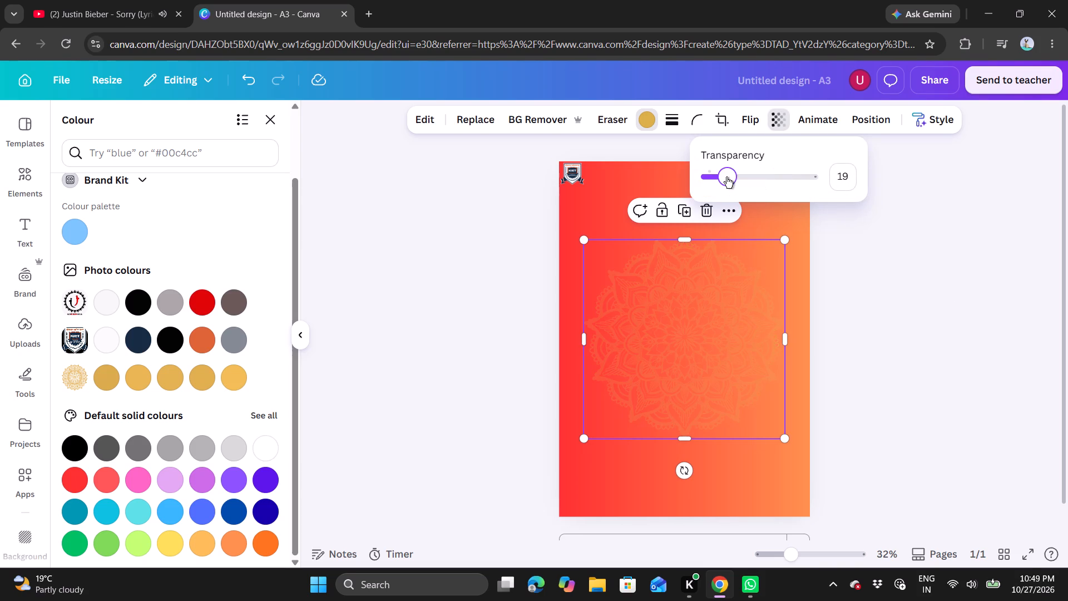
{"action": "left_click", "coordinate": [737, 175]}
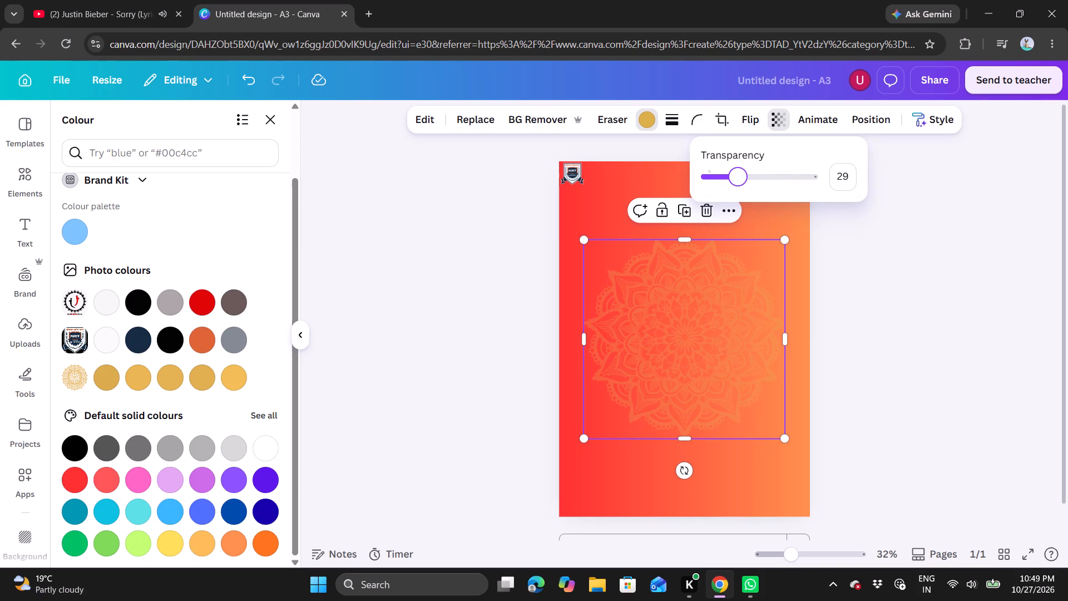
{"action": "left_click", "coordinate": [750, 179]}
{"action": "left_click", "coordinate": [762, 180]}
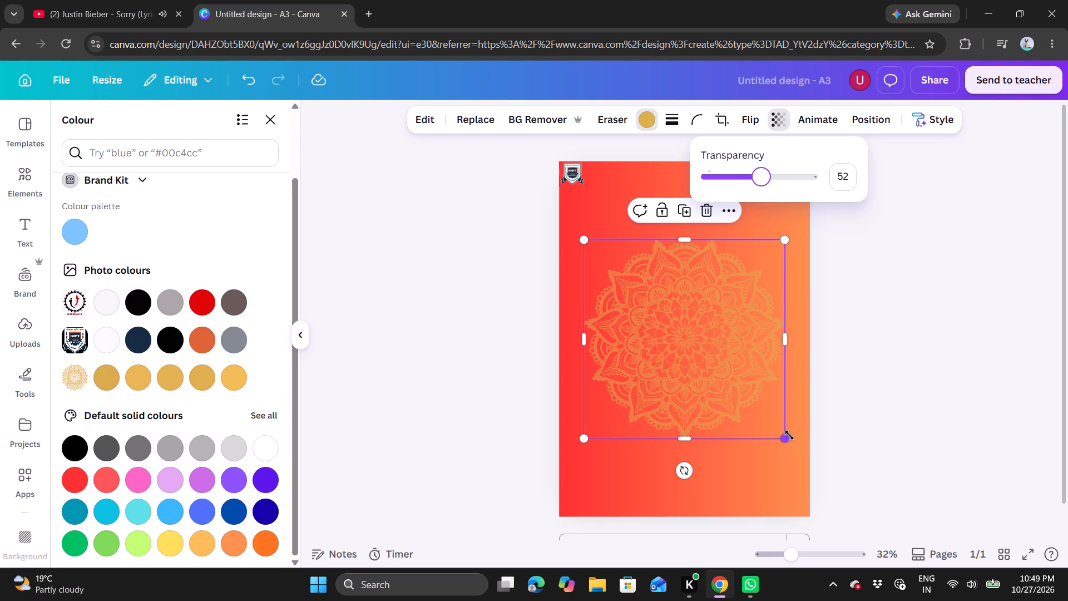
Shrink the mandala slightly and move it back to the centre of the page.
{"action": "left_click_drag", "start_coordinate": [785, 440], "coordinate": [764, 408]}
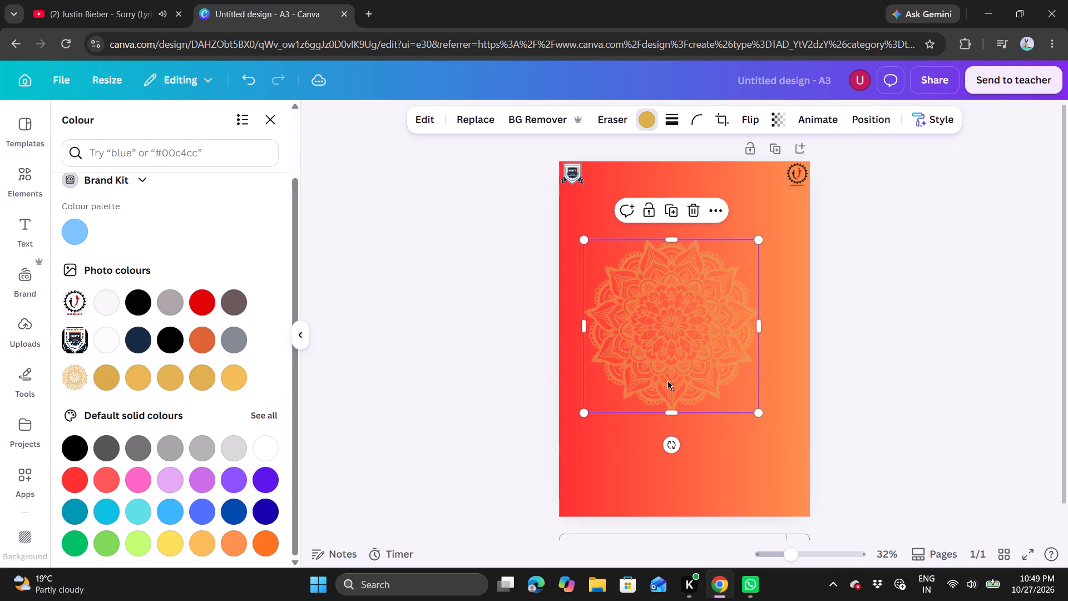
{"action": "left_click_drag", "start_coordinate": [672, 334], "coordinate": [684, 344]}
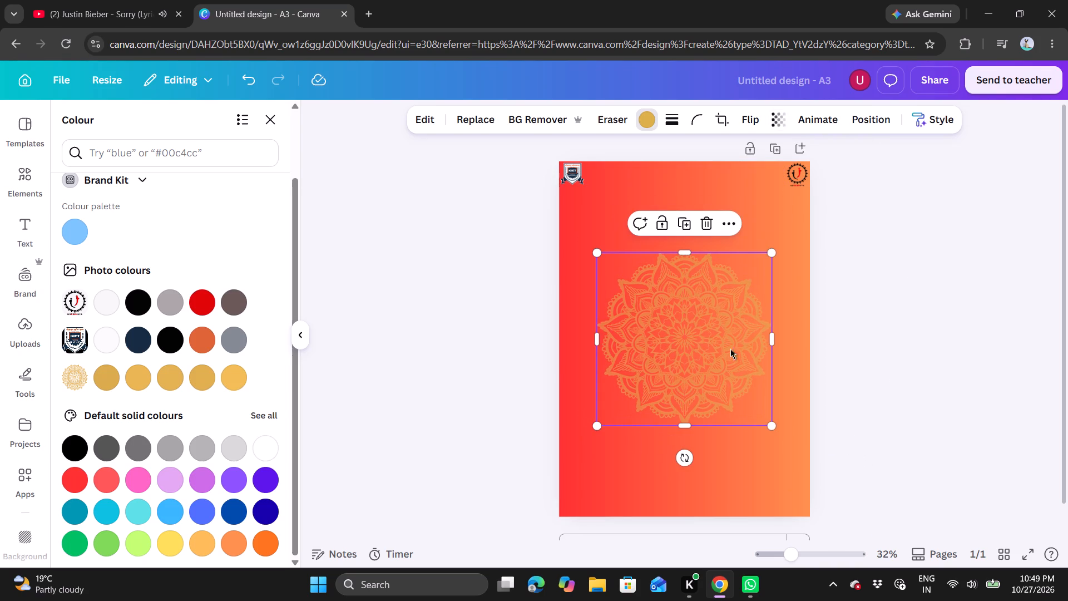
Nudge the mandala slightly upwards, keeping it on the page's vertical centre line.
{"action": "key", "text": "Up"}
{"action": "key", "text": "Up"}
{"action": "key", "text": "Up"}
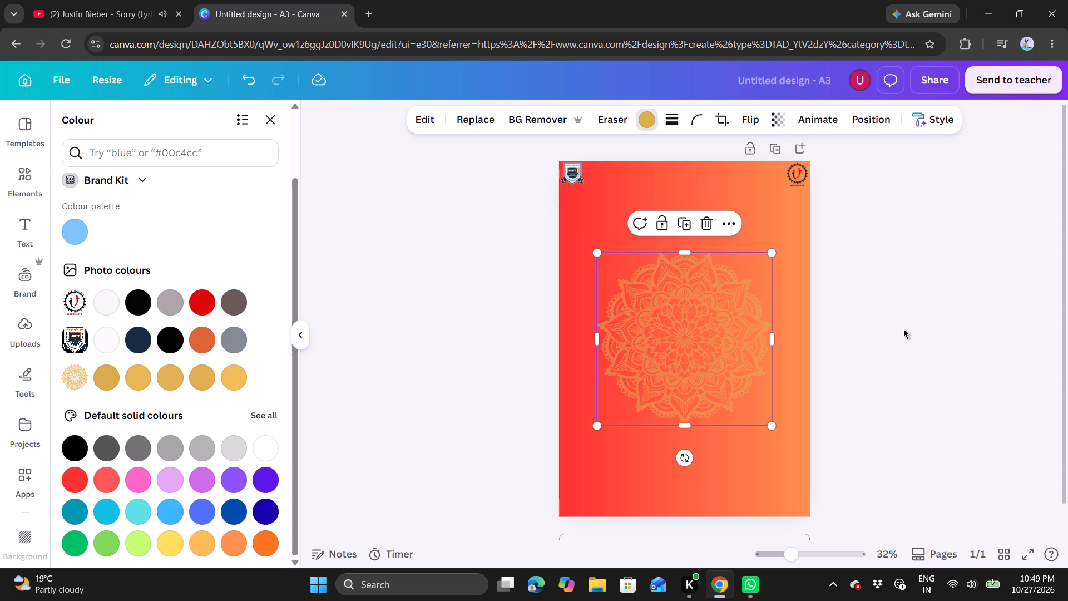
{"action": "left_click", "coordinate": [907, 331]}
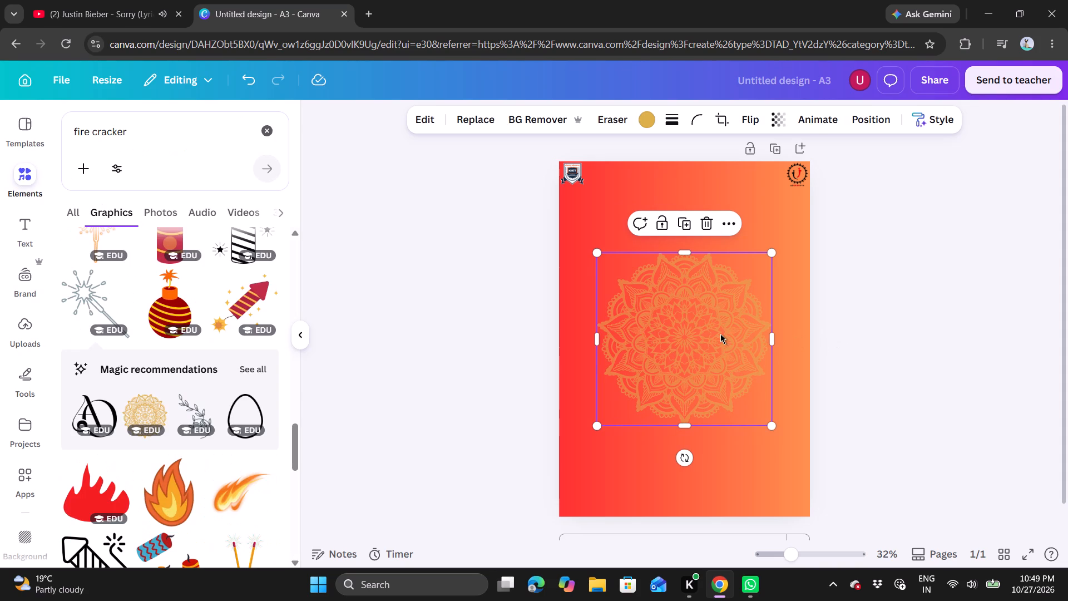
{"action": "left_click", "coordinate": [720, 334]}
{"action": "key", "text": "Up"}
{"action": "key", "text": "Up"}
{"action": "key", "text": "Up"}
{"action": "key", "text": "Up"}
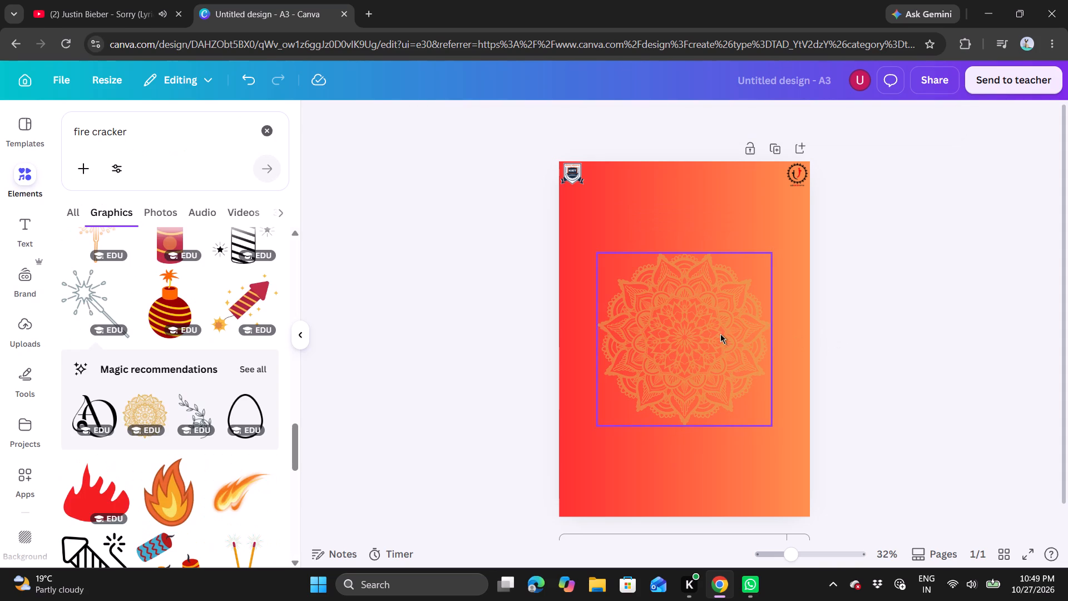
{"action": "key", "text": "Up"}
{"action": "left_click", "coordinate": [931, 342]}
{"action": "left_click", "coordinate": [678, 356]}
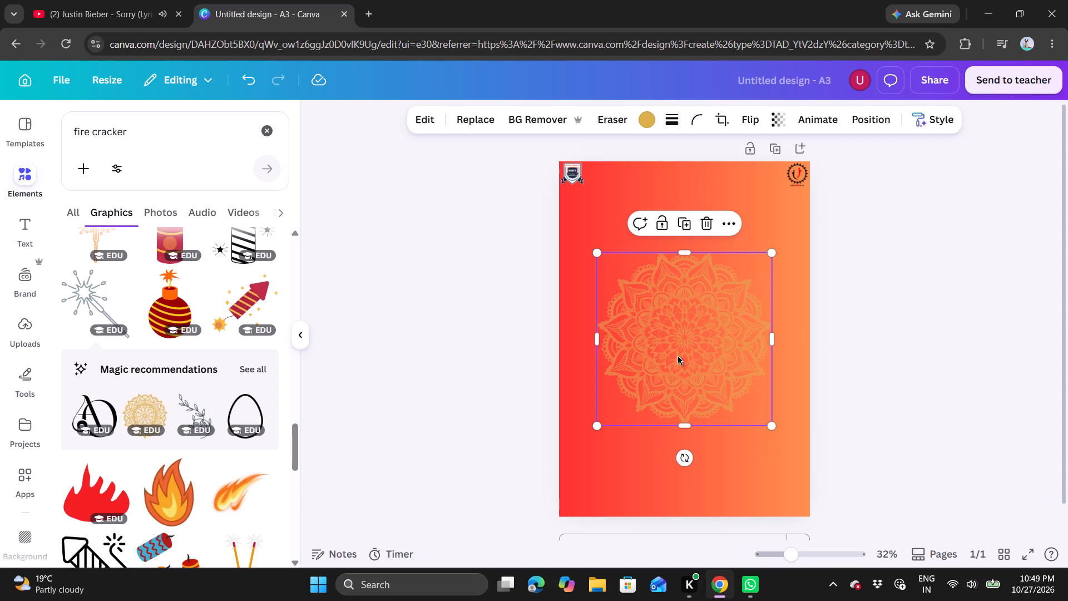
{"action": "key", "text": "Up"}
{"action": "key", "text": "Up"}
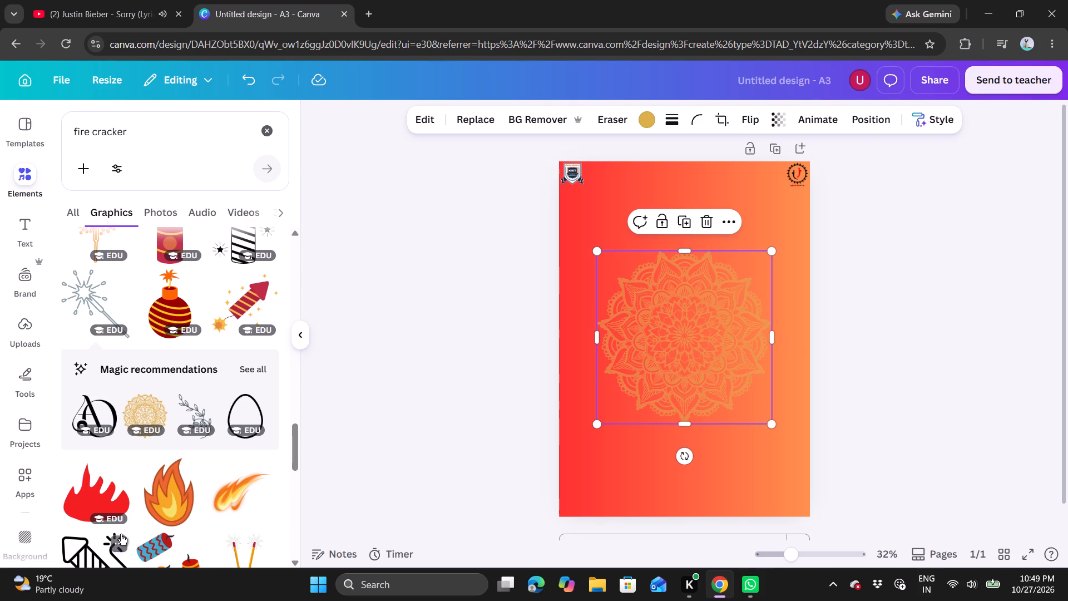
{"action": "key", "text": "Right"}
{"action": "key", "text": "Left"}
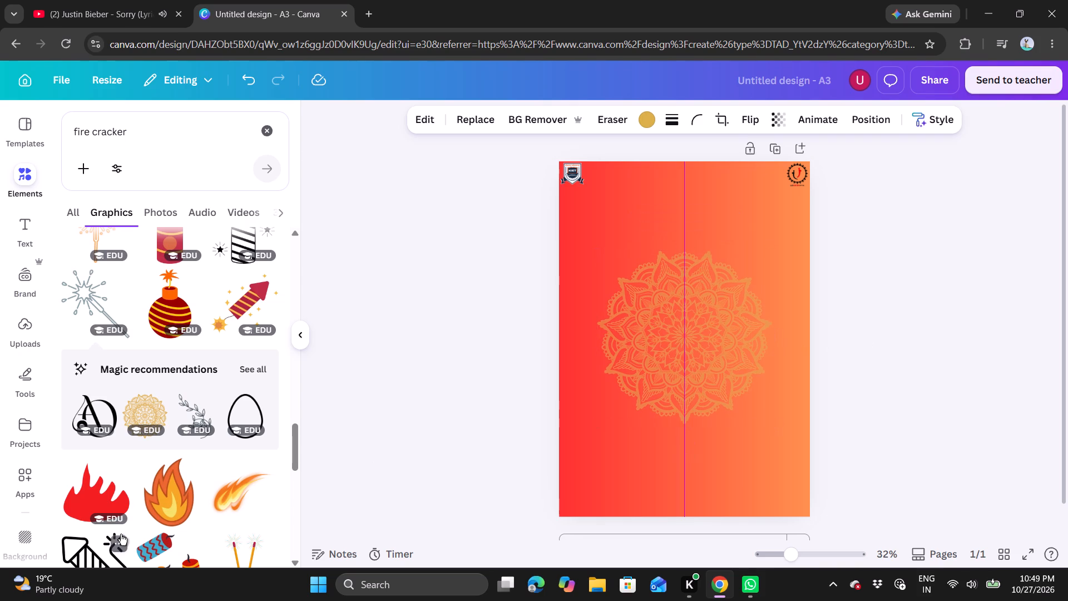
{"action": "key", "text": "Up"}
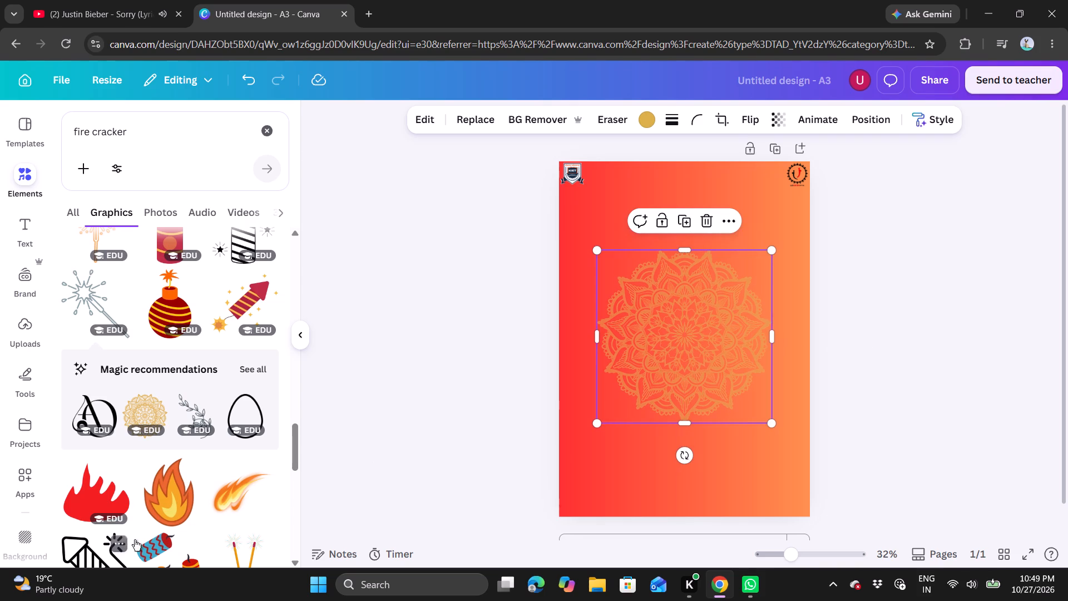
{"action": "left_click", "coordinate": [937, 243]}
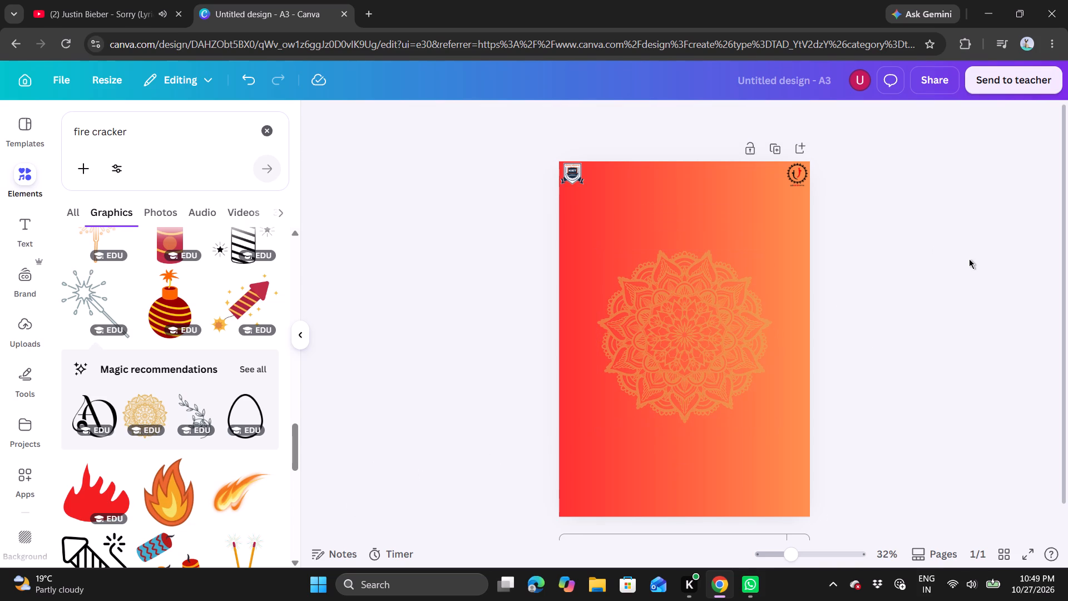
Look through the fire cracker graphics results again for another decoration to add to the poster.
{"action": "scroll", "coordinate": [212, 463], "scroll_direction": "right", "scroll_amount": 1}
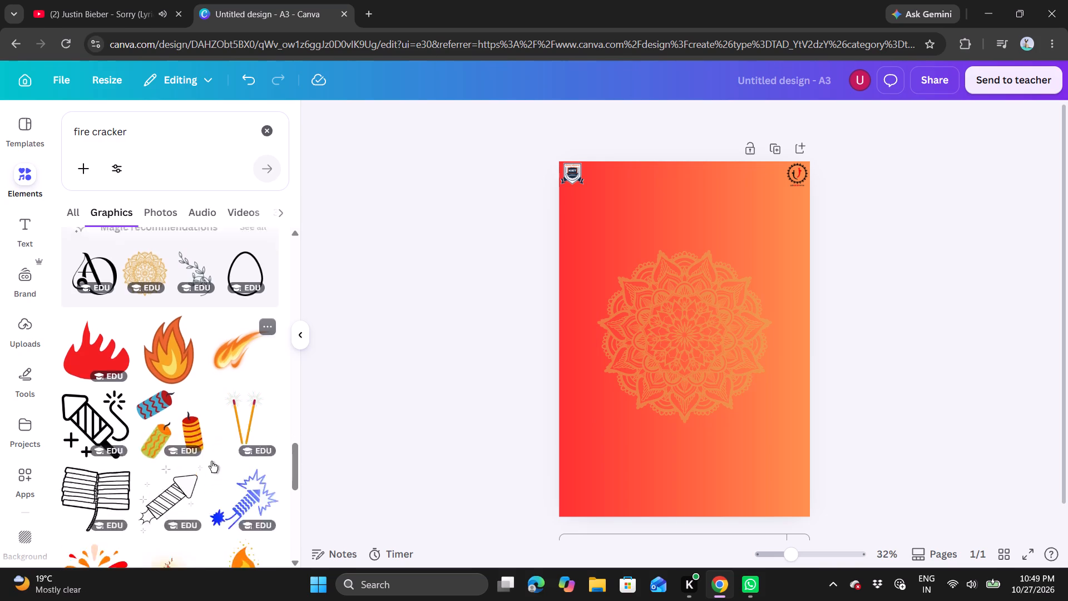
{"action": "scroll", "coordinate": [211, 461], "scroll_direction": "right", "scroll_amount": 1}
{"action": "scroll", "coordinate": [149, 316], "scroll_direction": "up", "scroll_amount": 3}
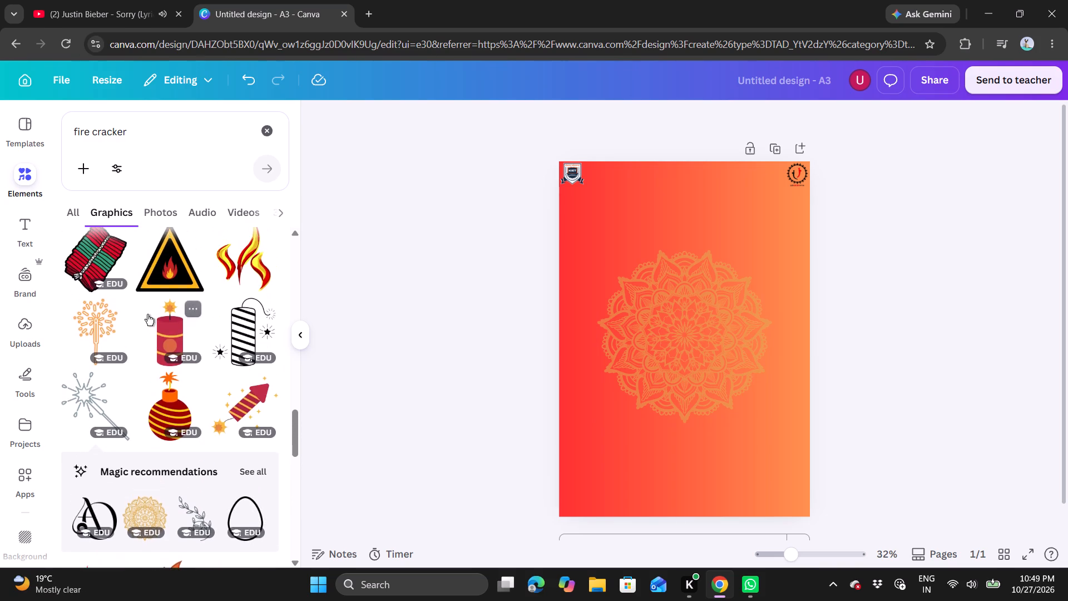
{"action": "scroll", "coordinate": [147, 314], "scroll_direction": "up", "scroll_amount": 7}
{"action": "scroll", "coordinate": [189, 254], "scroll_direction": "up", "scroll_amount": 4}
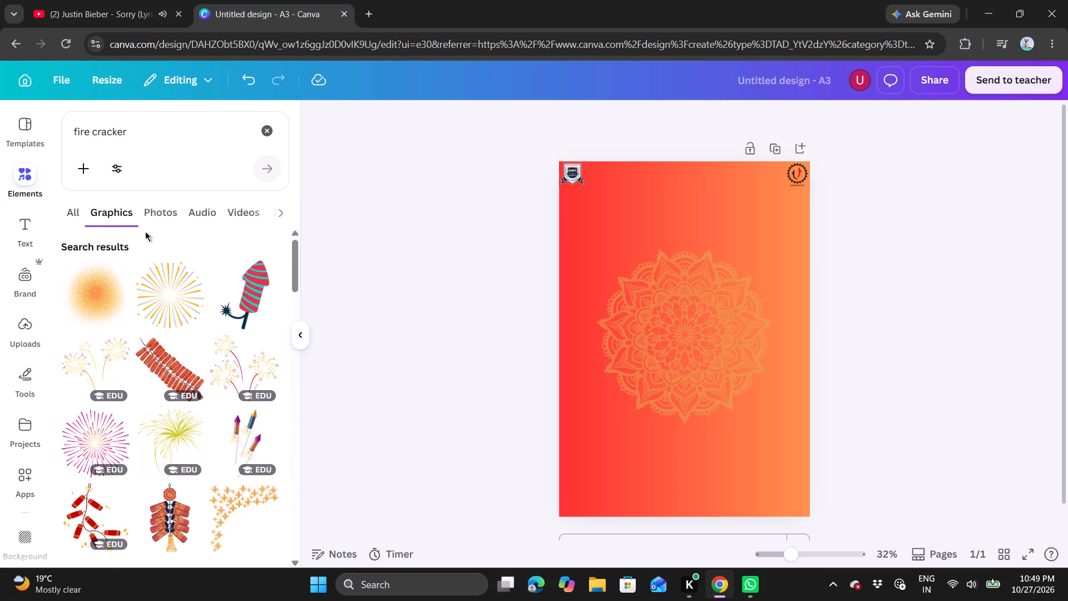
{"action": "scroll", "coordinate": [153, 296], "scroll_direction": "down", "scroll_amount": 4}
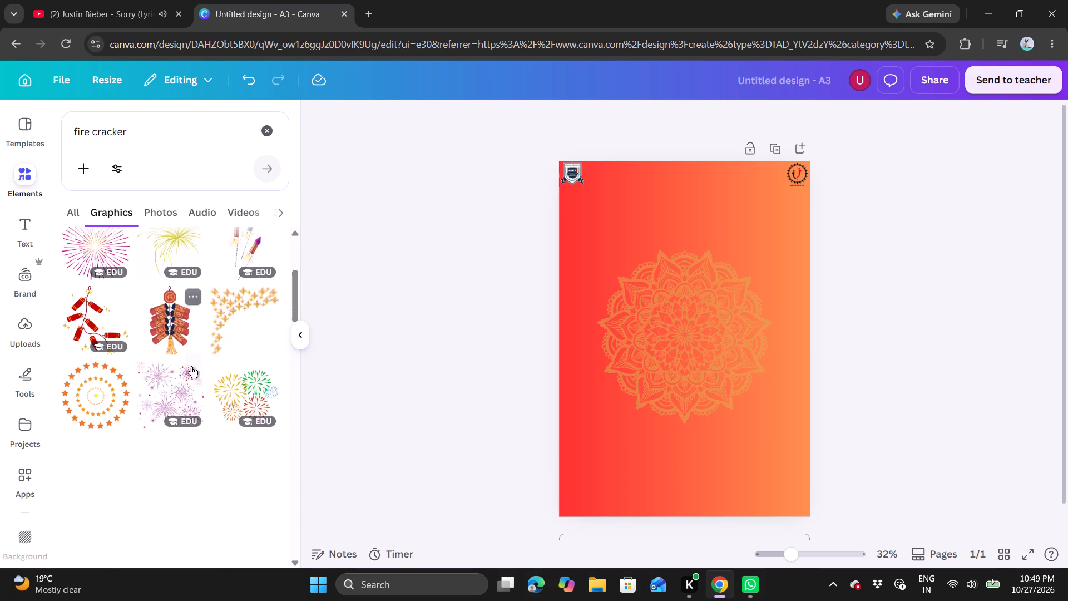
{"action": "scroll", "coordinate": [191, 367], "scroll_direction": "down", "scroll_amount": 2}
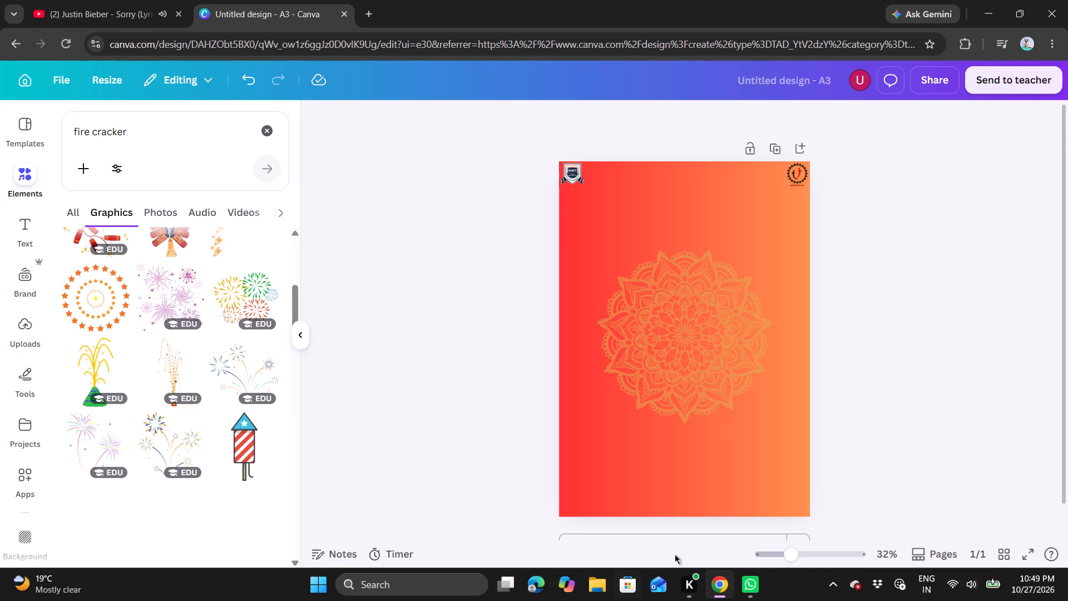
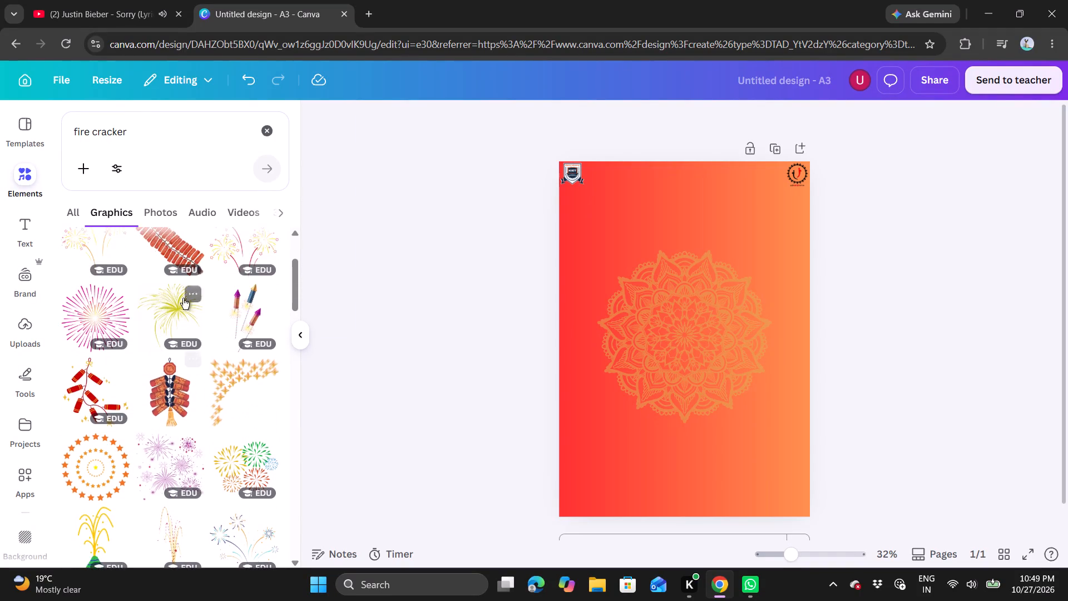
Search the graphics for "star" and look through the results for a decoration to add to the poster.
{"action": "scroll", "coordinate": [196, 303], "scroll_direction": "up", "scroll_amount": 1}
{"action": "scroll", "coordinate": [157, 320], "scroll_direction": "down", "scroll_amount": 1}
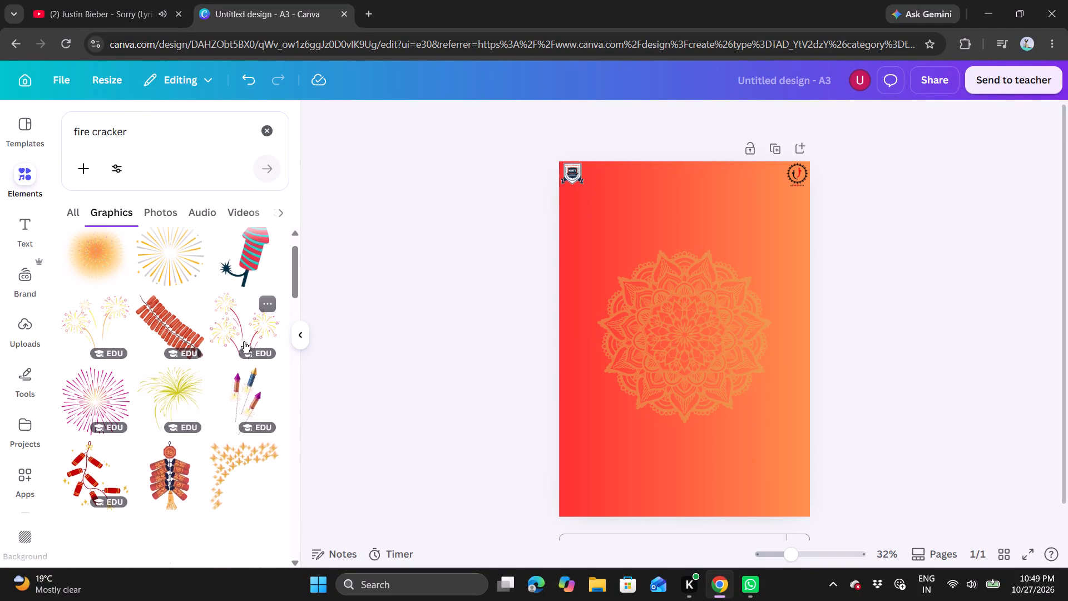
{"action": "scroll", "coordinate": [244, 342], "scroll_direction": "down", "scroll_amount": 1}
{"action": "scroll", "coordinate": [128, 348], "scroll_direction": "down", "scroll_amount": 1}
{"action": "scroll", "coordinate": [153, 273], "scroll_direction": "up", "scroll_amount": 3}
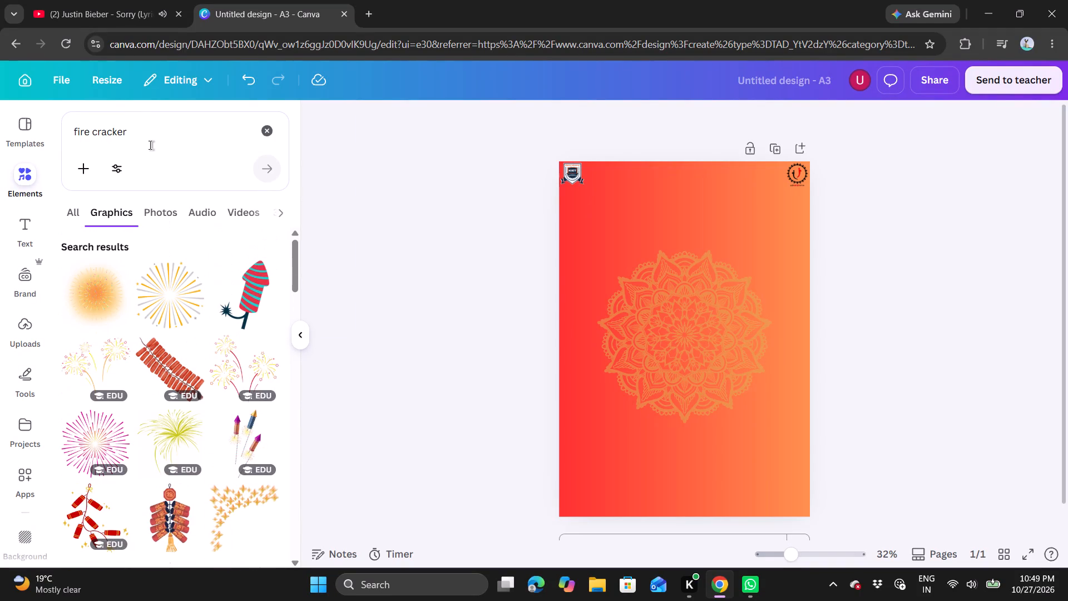
{"action": "left_click", "coordinate": [150, 136]}
{"action": "key", "text": "BackSpace"}
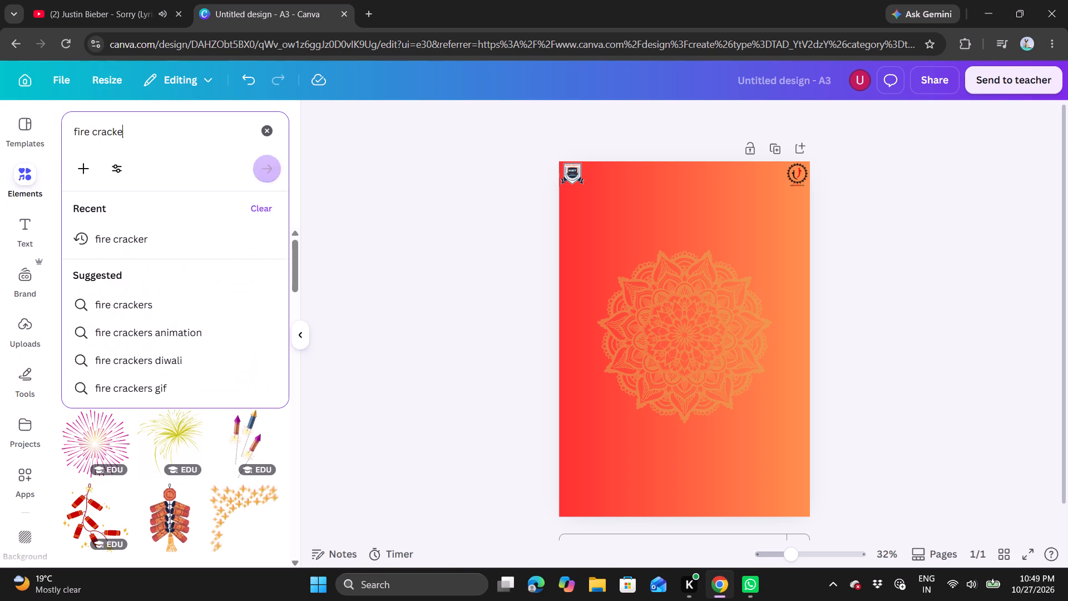
{"action": "key", "text": "BackSpace"}
{"action": "key", "text": "BackSpace"}
{"action": "key", "text": "BackSpace"}
{"action": "key", "text": "ctrl+BackSpace"}
{"action": "key", "text": "ctrl+BackSpace"}
{"action": "key", "text": "ctrl+BackSpace"}
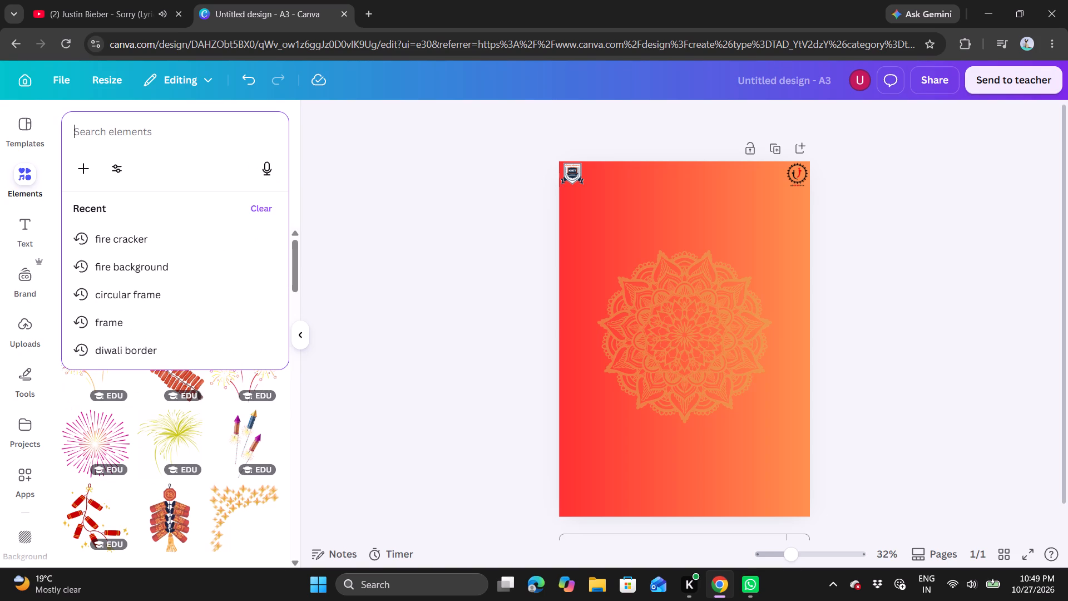
{"action": "type", "text": "star"}
{"action": "key", "text": "Return"}
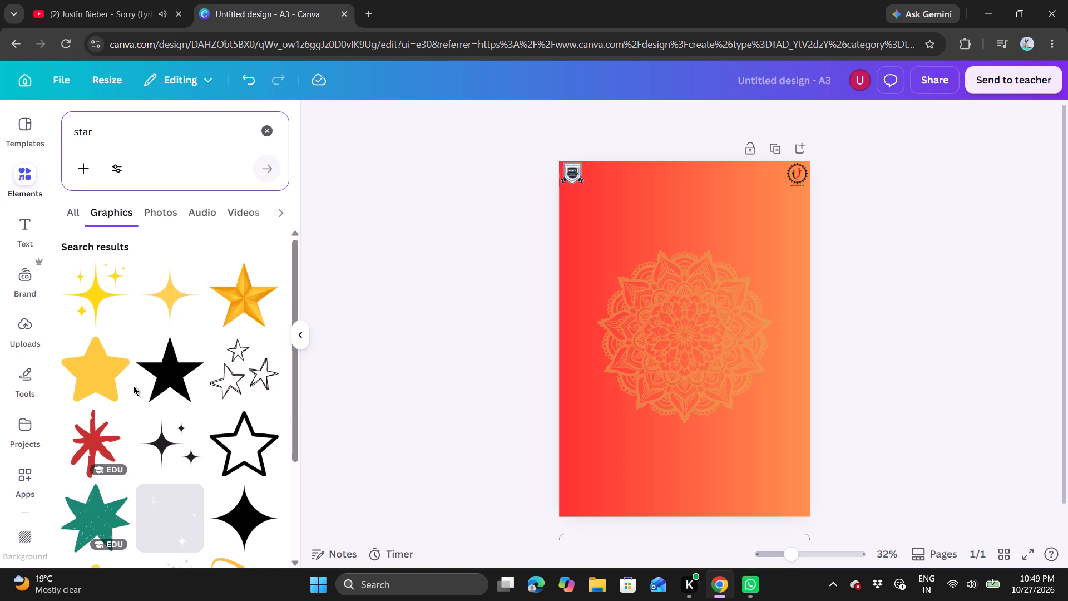
{"action": "scroll", "coordinate": [133, 386], "scroll_direction": "down", "scroll_amount": 3}
{"action": "scroll", "coordinate": [181, 388], "scroll_direction": "down", "scroll_amount": 1}
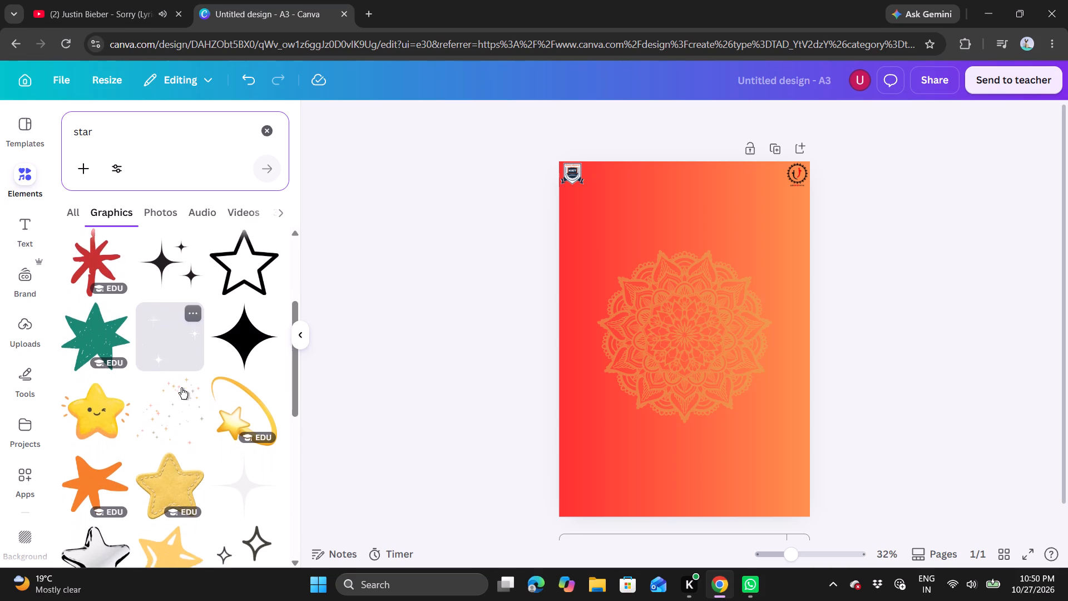
{"action": "scroll", "coordinate": [181, 388], "scroll_direction": "down", "scroll_amount": 3}
{"action": "scroll", "coordinate": [181, 388], "scroll_direction": "up", "scroll_amount": 5}
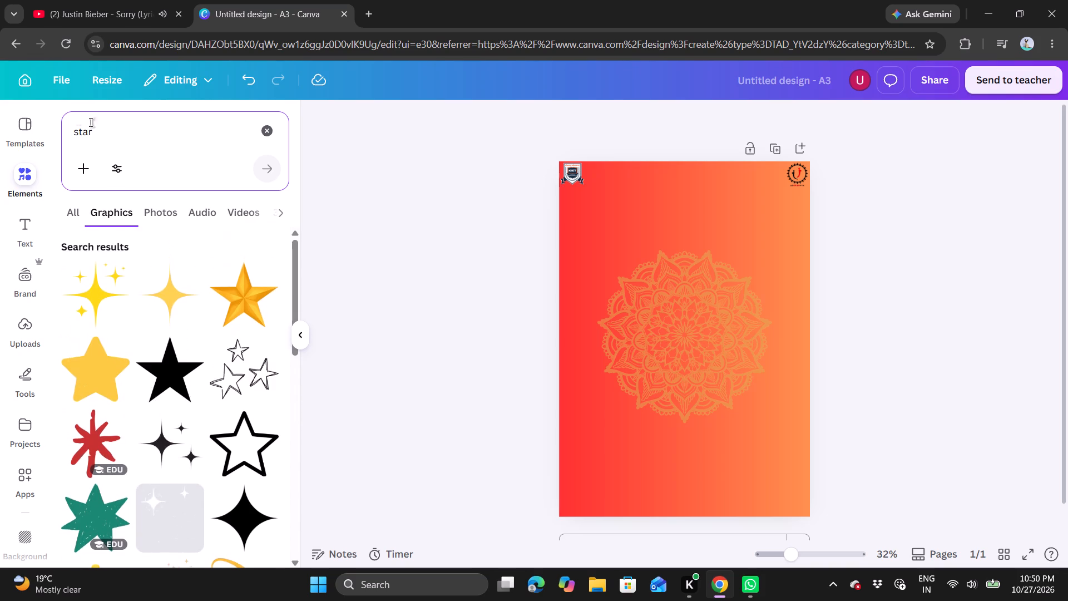
Search the graphics for "fire star".
{"action": "key", "text": "ctrl+BackSpace"}
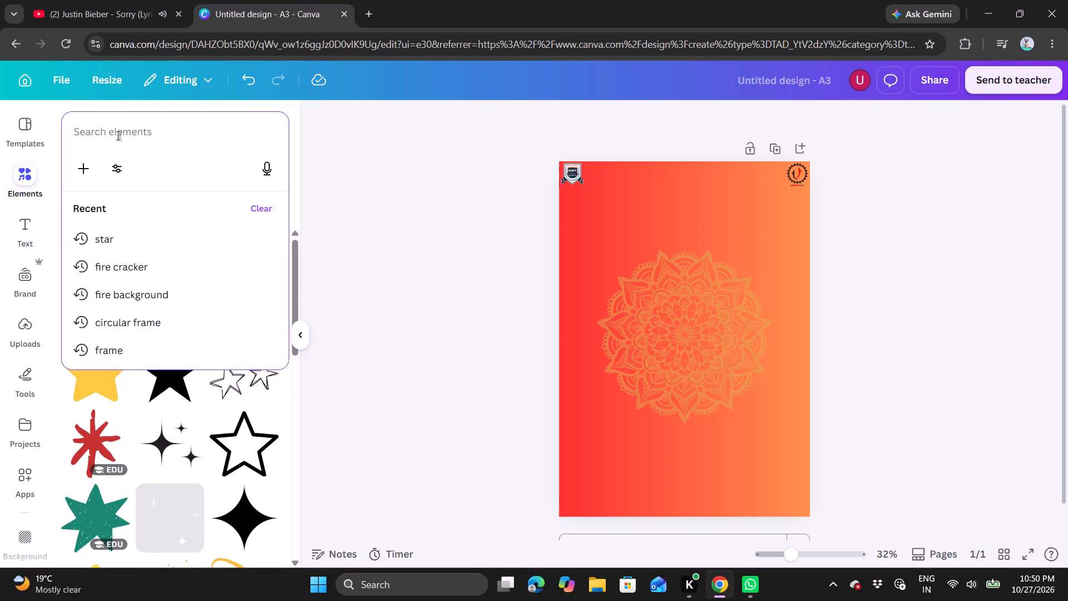
{"action": "type", "text": "fir es"}
{"action": "key", "text": "BackSpace"}
{"action": "key", "text": "BackSpace"}
{"action": "key", "text": "BackSpace"}
{"action": "key", "text": "BackSpace"}
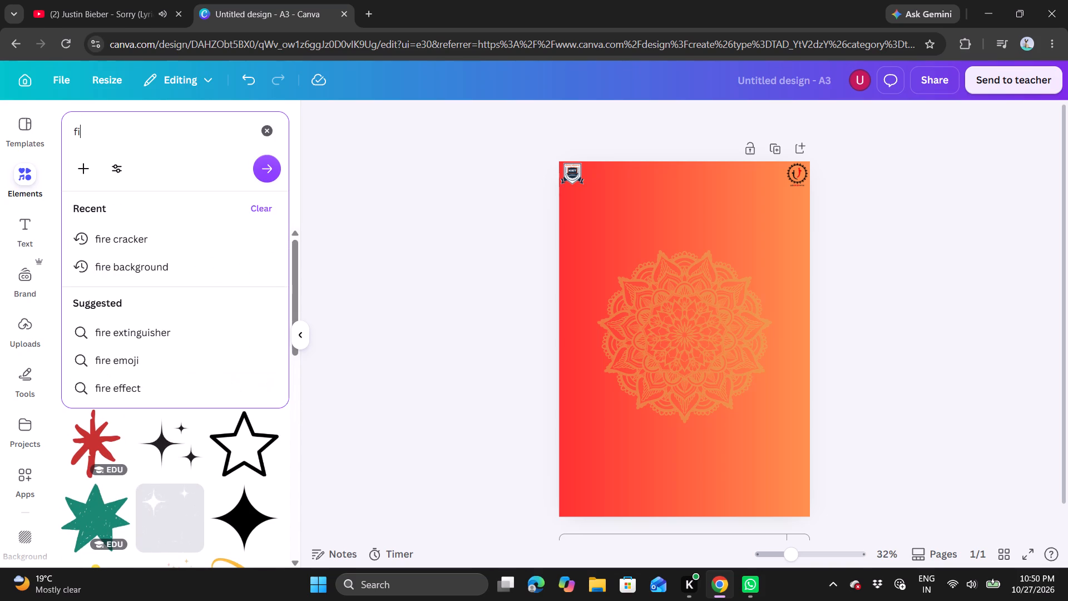
{"action": "type", "text": "re star"}
{"action": "key", "text": "Return"}
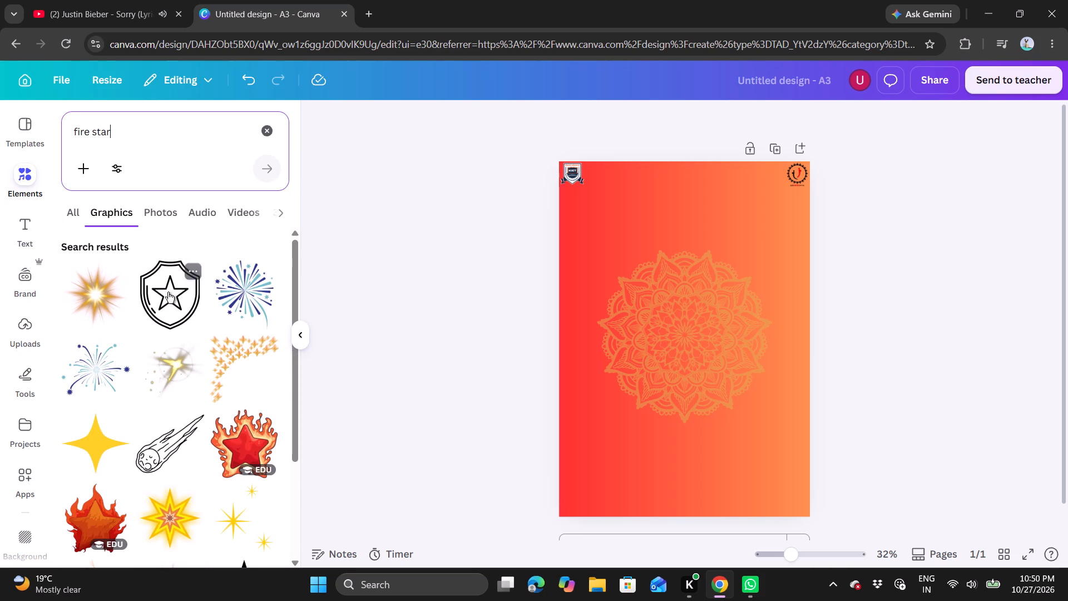
Add the yellow three-sparkle graphic, shrink it to about 6.5 by 7.4, and place it just below the KIET logo.
{"action": "scroll", "coordinate": [173, 427], "scroll_direction": "down", "scroll_amount": 1}
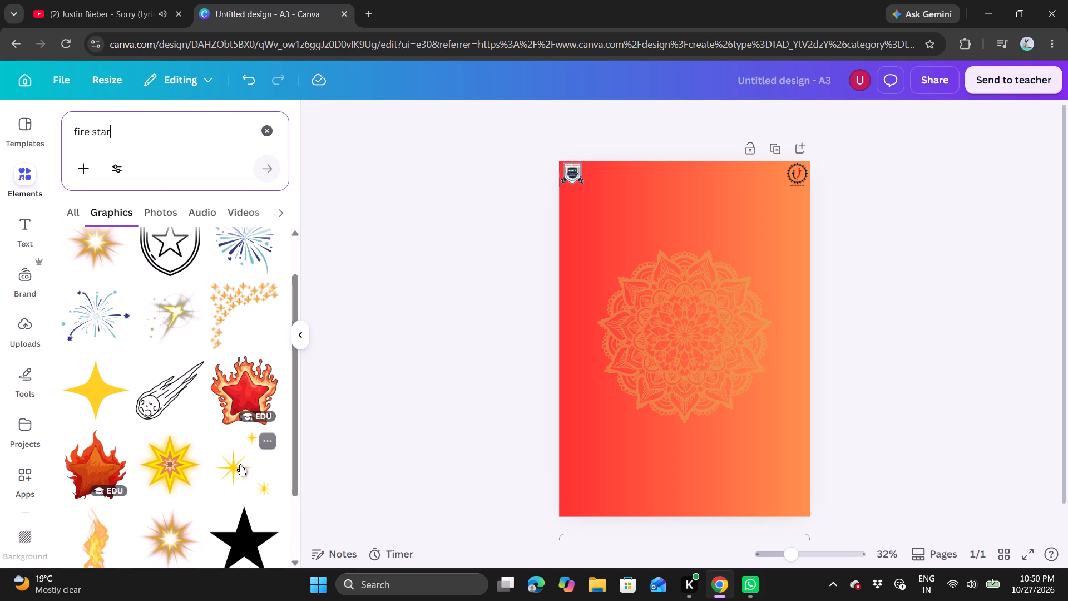
{"action": "left_click", "coordinate": [240, 465]}
{"action": "left_click_drag", "start_coordinate": [689, 349], "coordinate": [632, 242]}
{"action": "left_click_drag", "start_coordinate": [676, 290], "coordinate": [631, 237]}
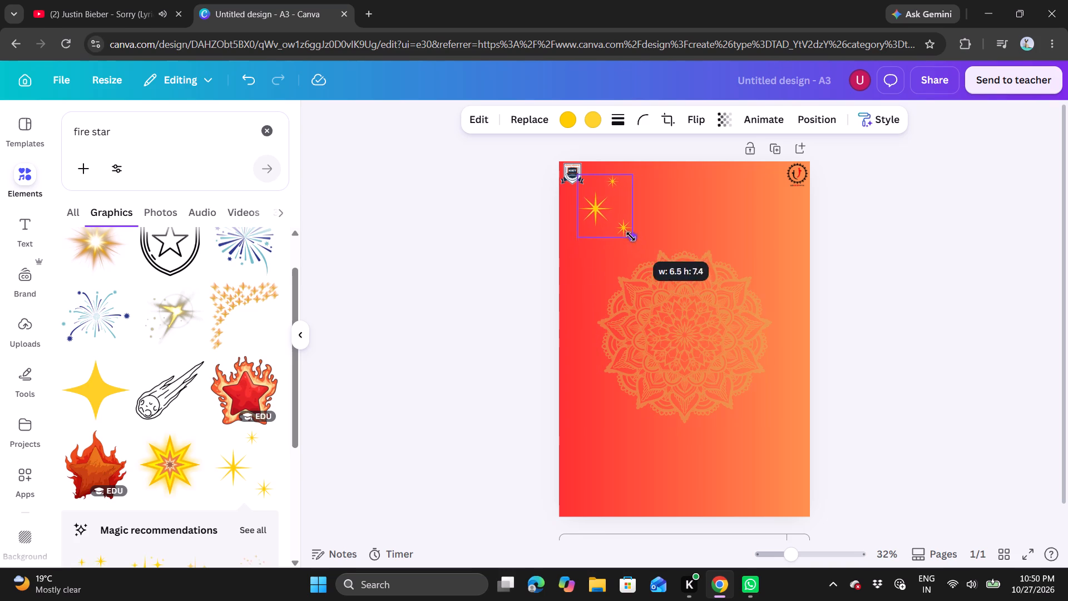
{"action": "left_click_drag", "start_coordinate": [631, 237], "coordinate": [631, 236]}
{"action": "left_click_drag", "start_coordinate": [596, 200], "coordinate": [596, 217]}
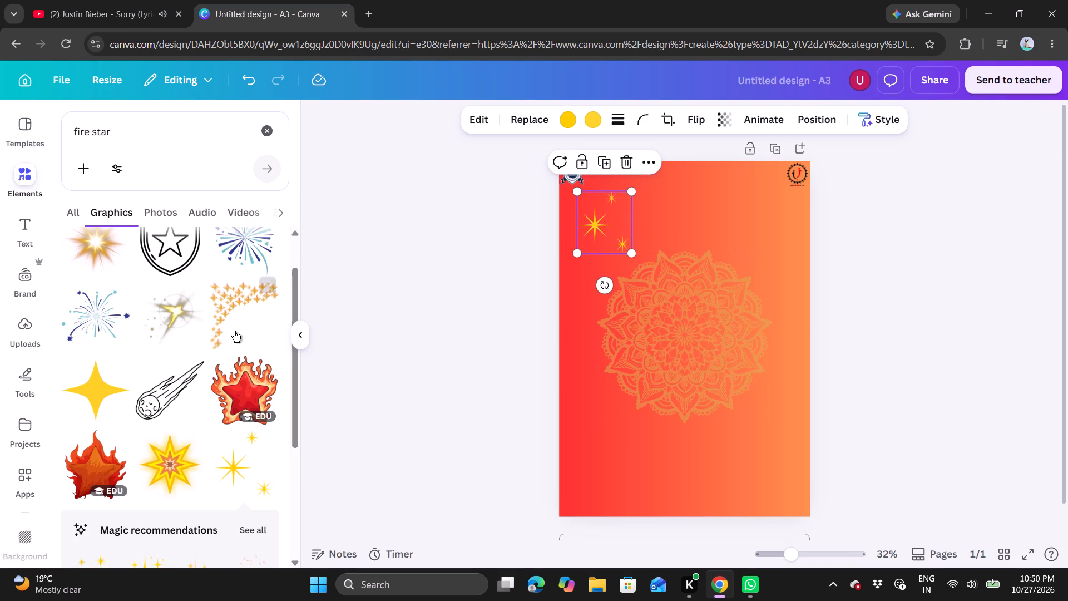
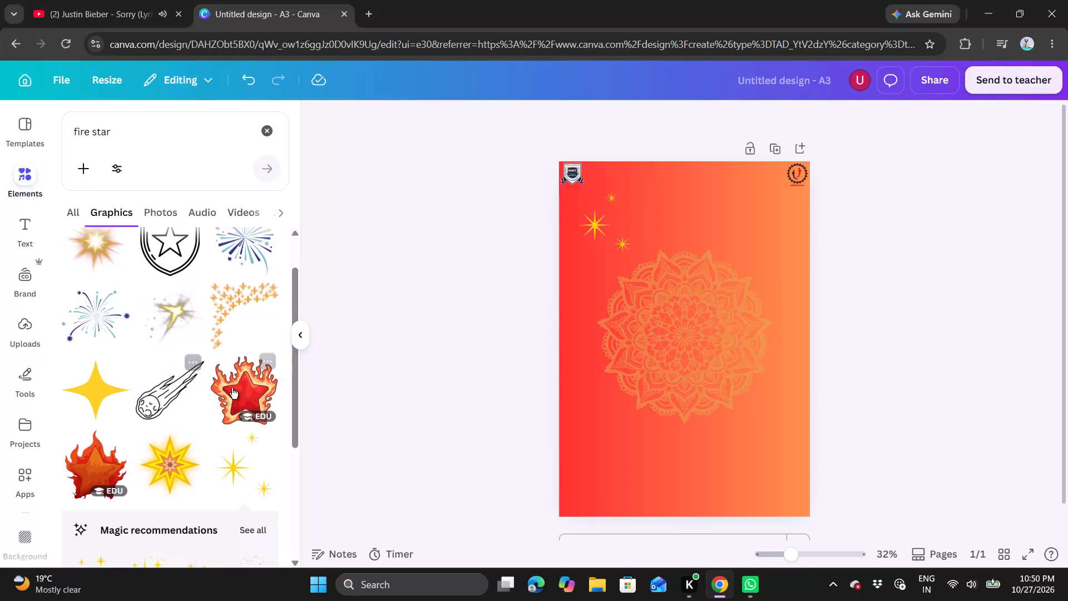
Add a second yellow three-sparkle graphic, flip it horizontally, and place it below the Uddeshhya logo to mirror the first one.
{"action": "left_click", "coordinate": [246, 474]}
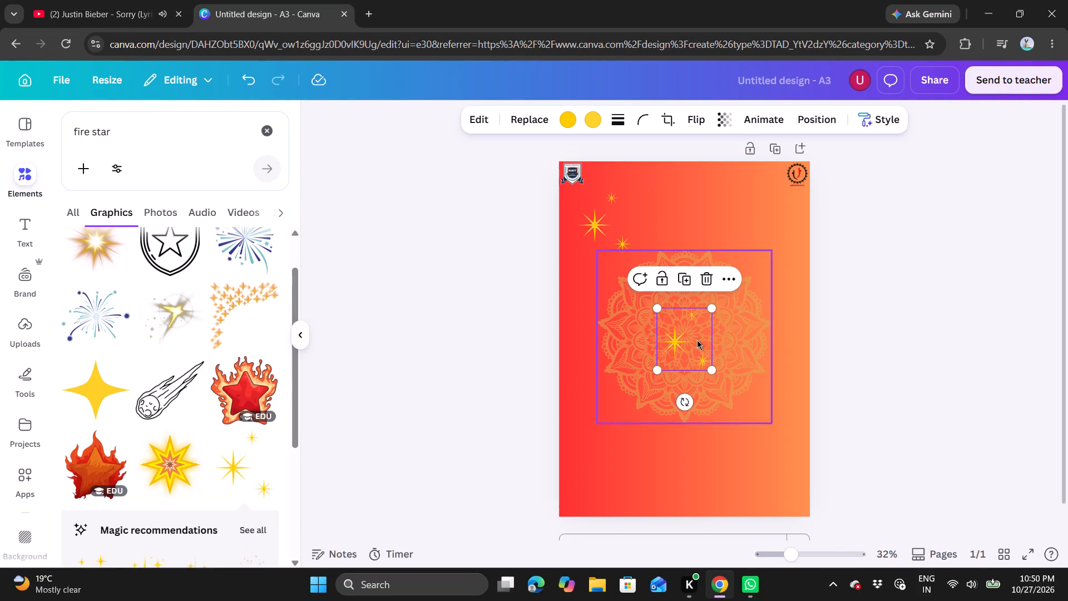
{"action": "left_click_drag", "start_coordinate": [685, 336], "coordinate": [748, 215]}
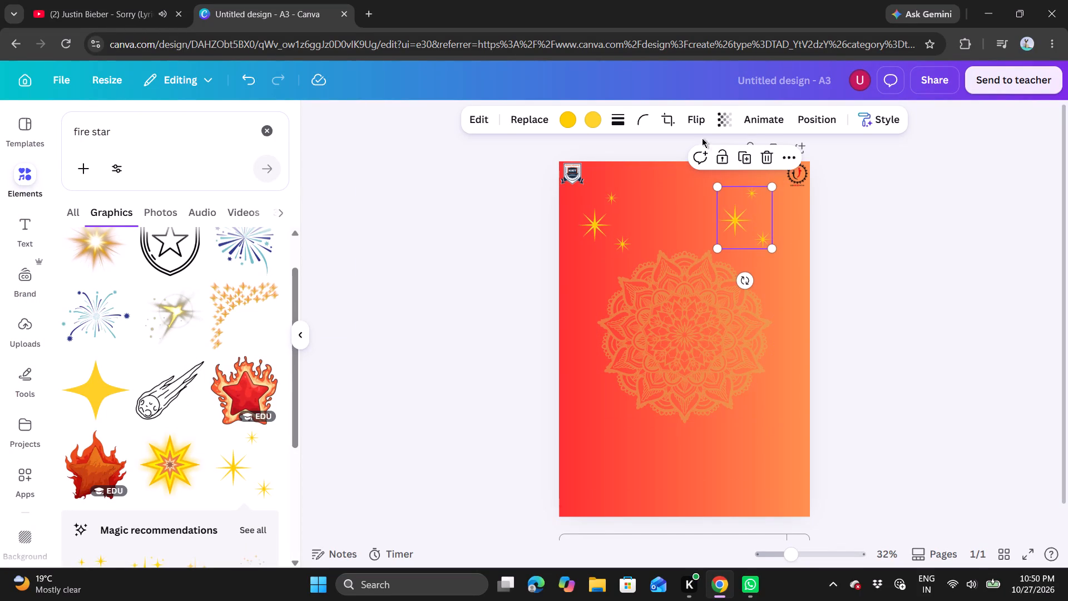
{"action": "left_click", "coordinate": [690, 122]}
{"action": "left_click", "coordinate": [699, 162]}
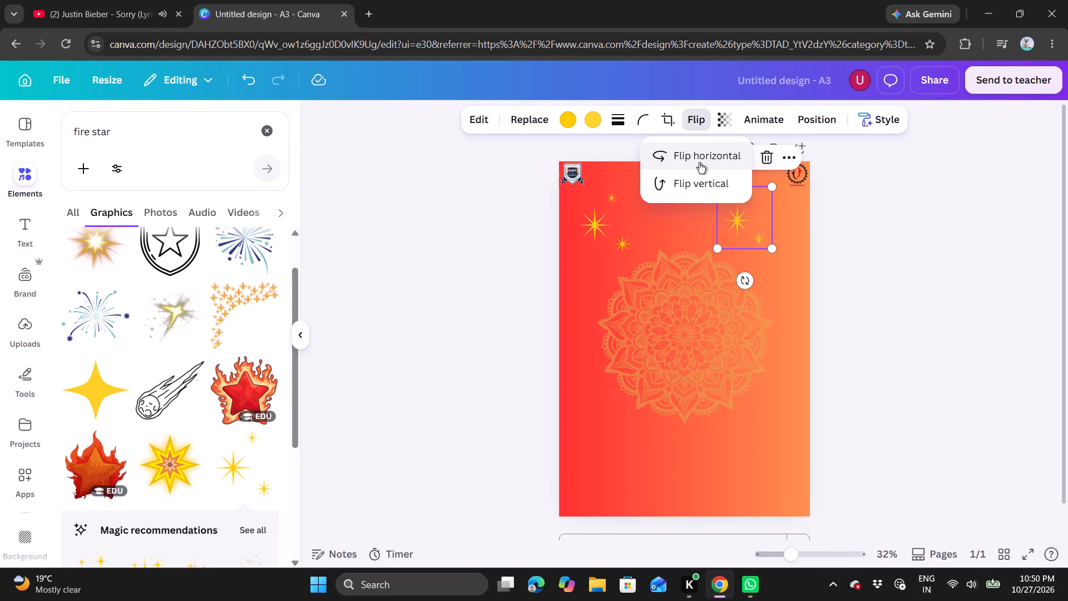
{"action": "left_click", "coordinate": [879, 250]}
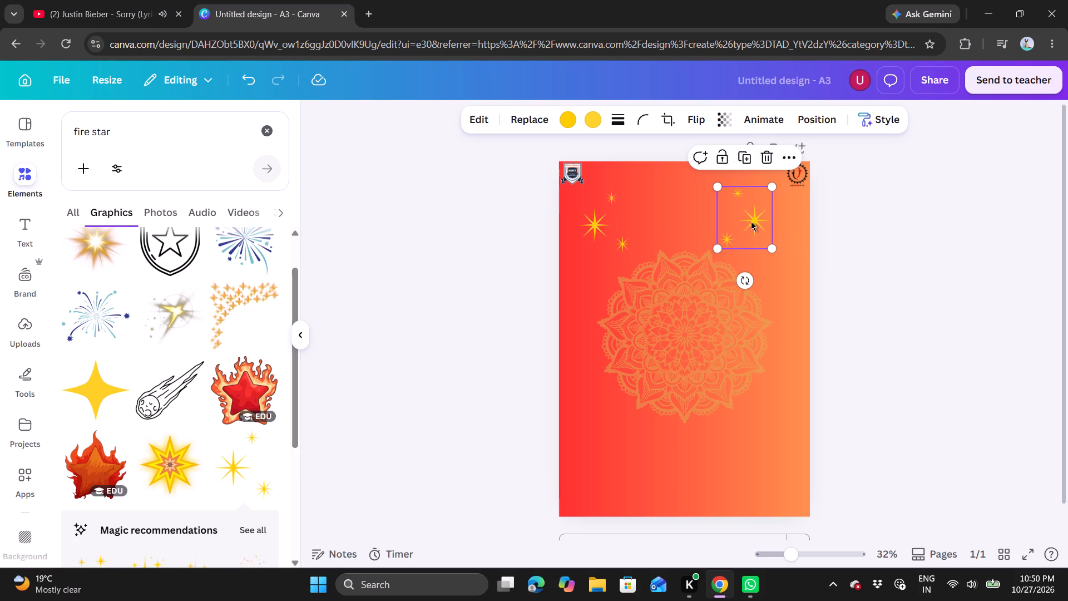
{"action": "left_click_drag", "start_coordinate": [751, 220], "coordinate": [767, 230]}
{"action": "left_click", "coordinate": [1031, 243]}
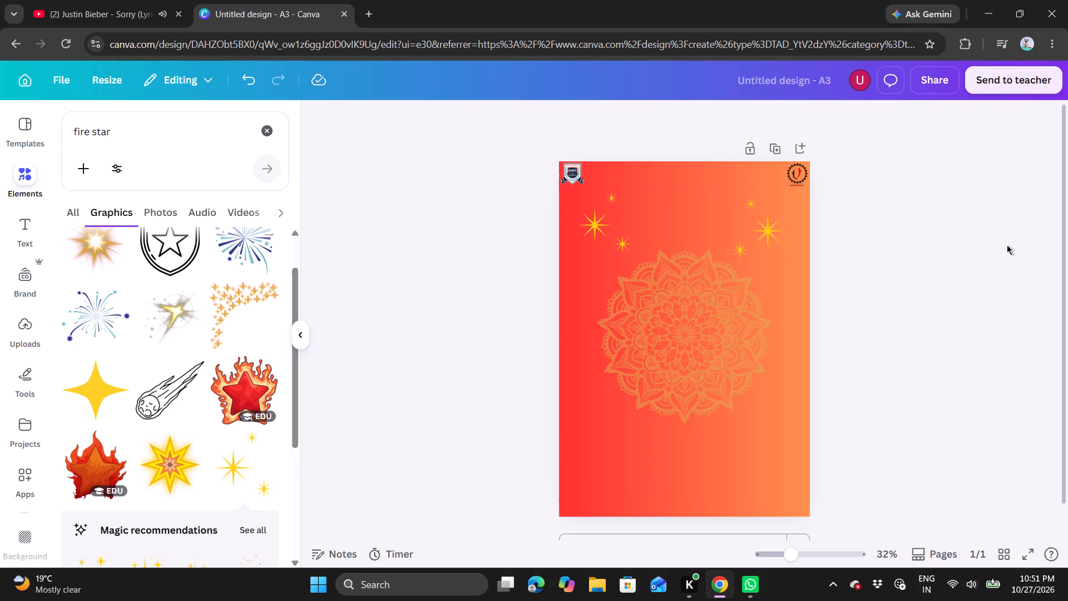
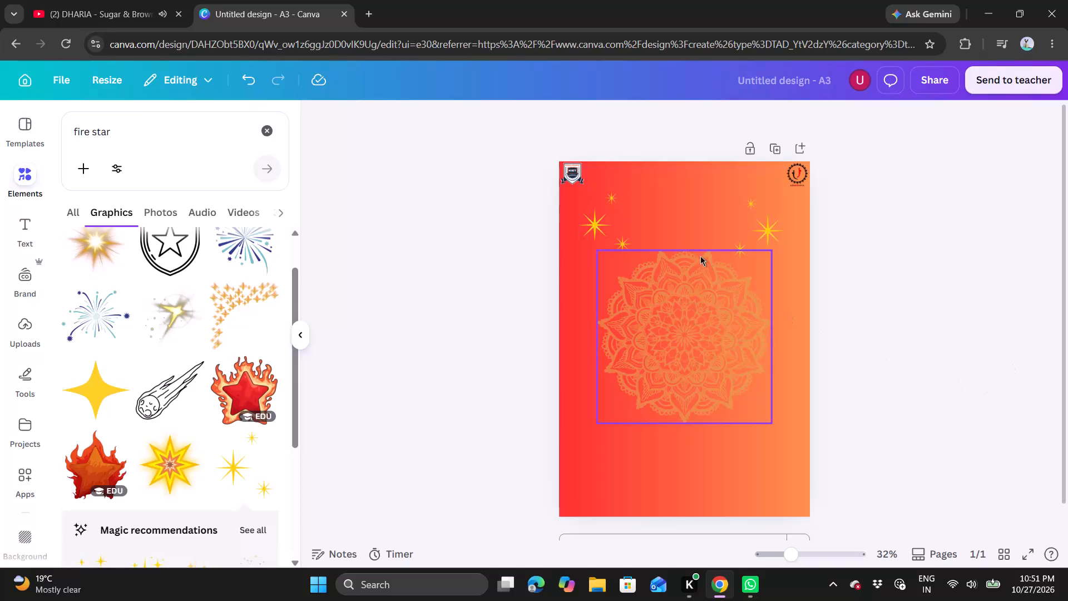
Add a second page to the design below the poster page.
{"action": "scroll", "coordinate": [721, 538], "scroll_direction": "down", "scroll_amount": 1}
{"action": "left_click", "coordinate": [711, 522]}
{"action": "scroll", "coordinate": [829, 363], "scroll_direction": "down", "scroll_amount": 1}
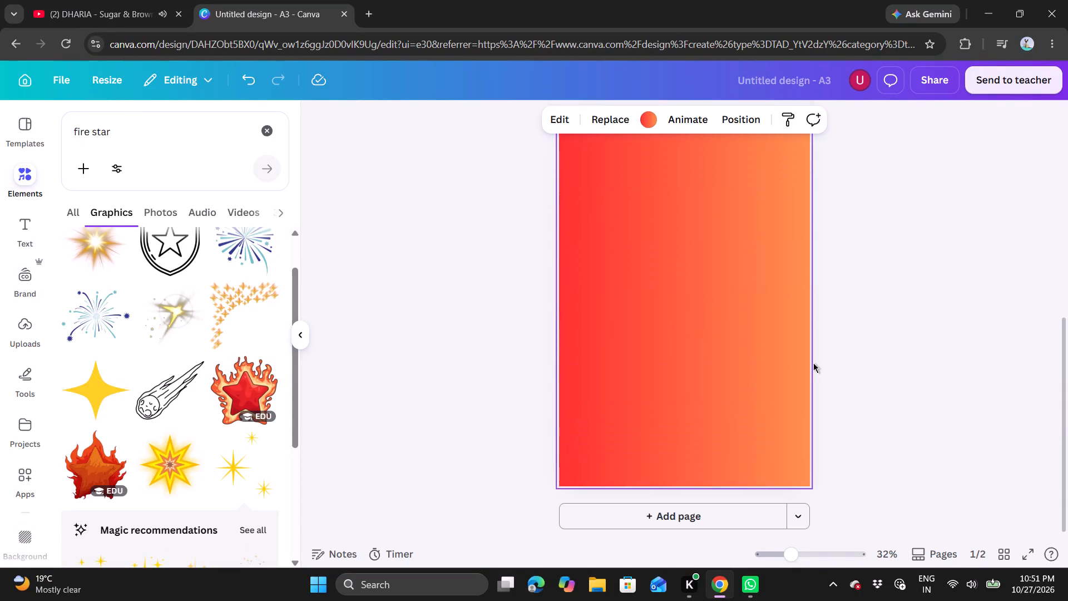
{"action": "scroll", "coordinate": [813, 363], "scroll_direction": "down", "scroll_amount": 1}
{"action": "left_click", "coordinate": [671, 125]}
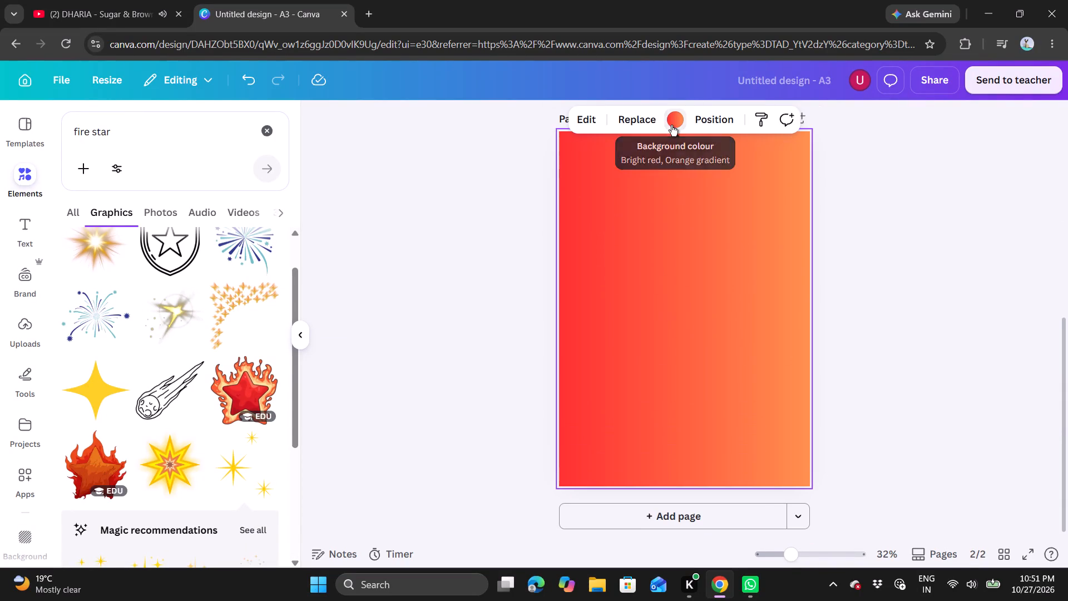
{"action": "scroll", "coordinate": [102, 324], "scroll_direction": "down", "scroll_amount": 6}
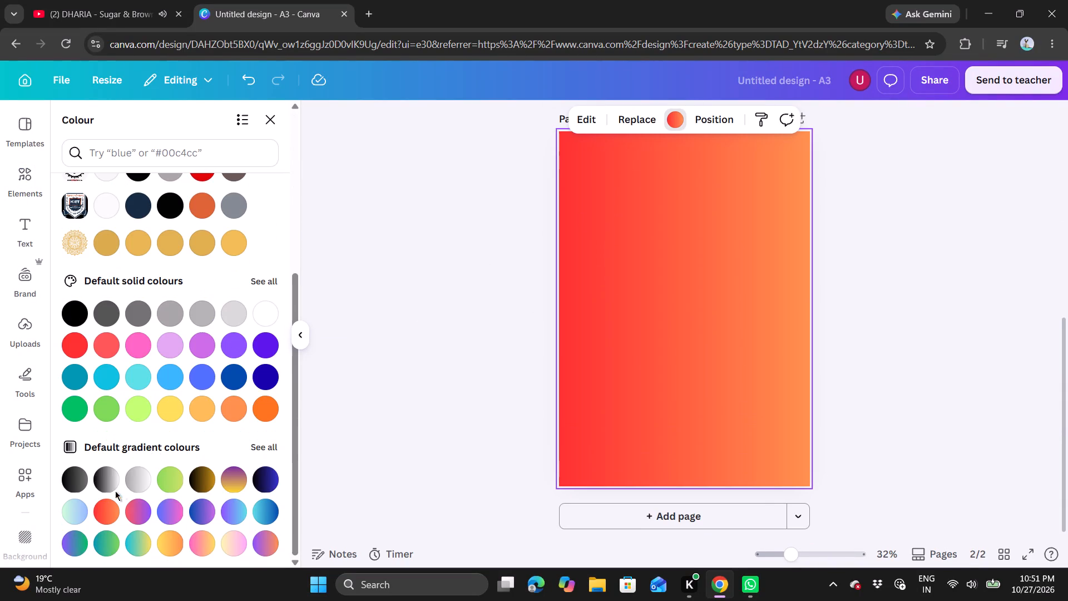
{"action": "scroll", "coordinate": [98, 494], "scroll_direction": "down", "scroll_amount": 2}
{"action": "scroll", "coordinate": [20, 538], "scroll_direction": "down", "scroll_amount": 4}
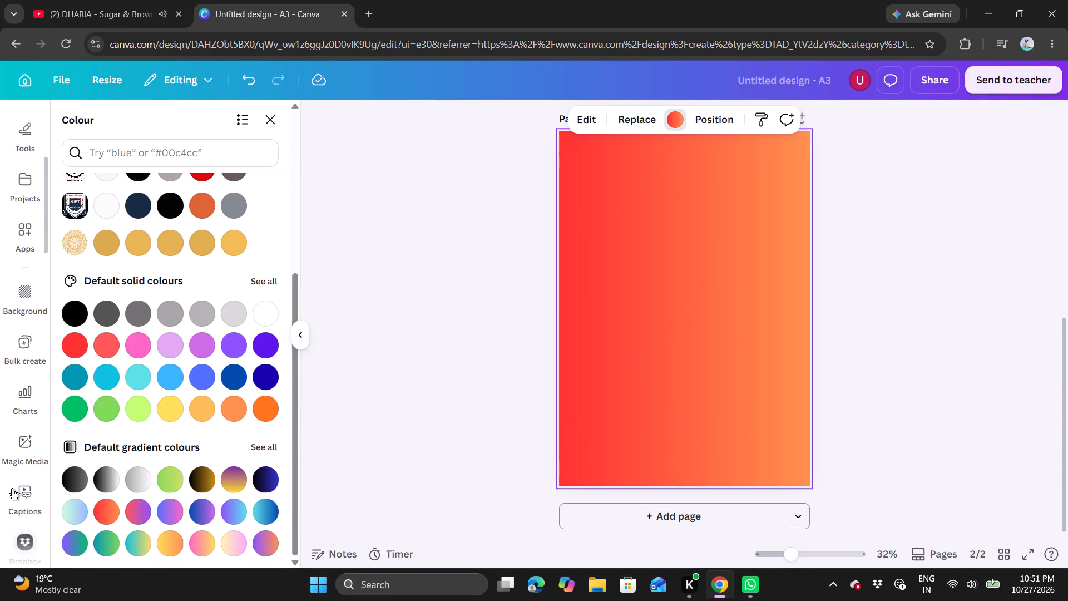
{"action": "scroll", "coordinate": [9, 194], "scroll_direction": "up", "scroll_amount": 1}
{"action": "left_click", "coordinate": [25, 376]}
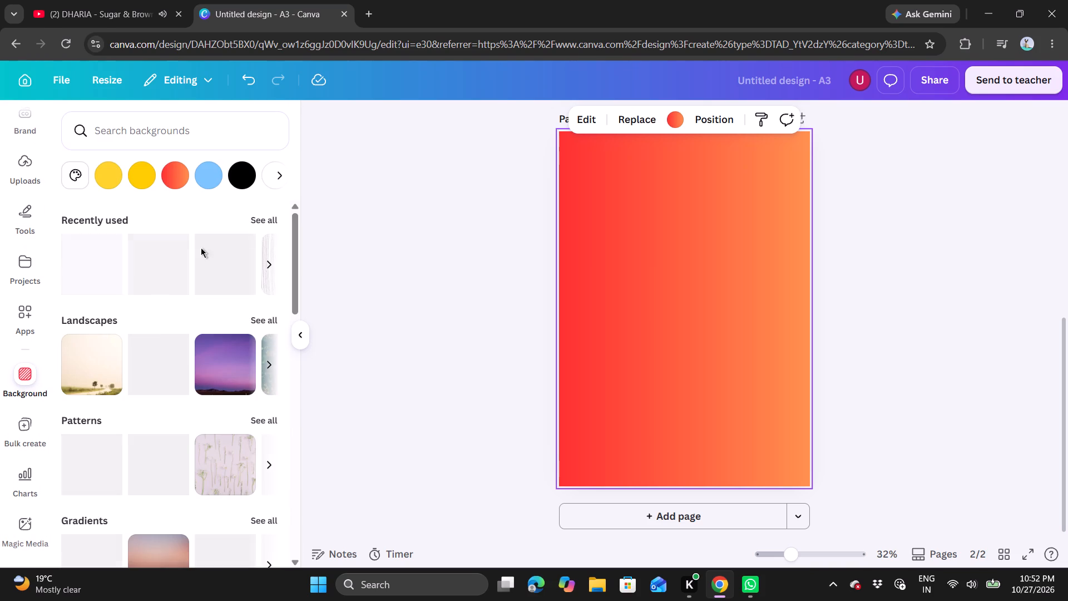
{"action": "left_click", "coordinate": [186, 135]}
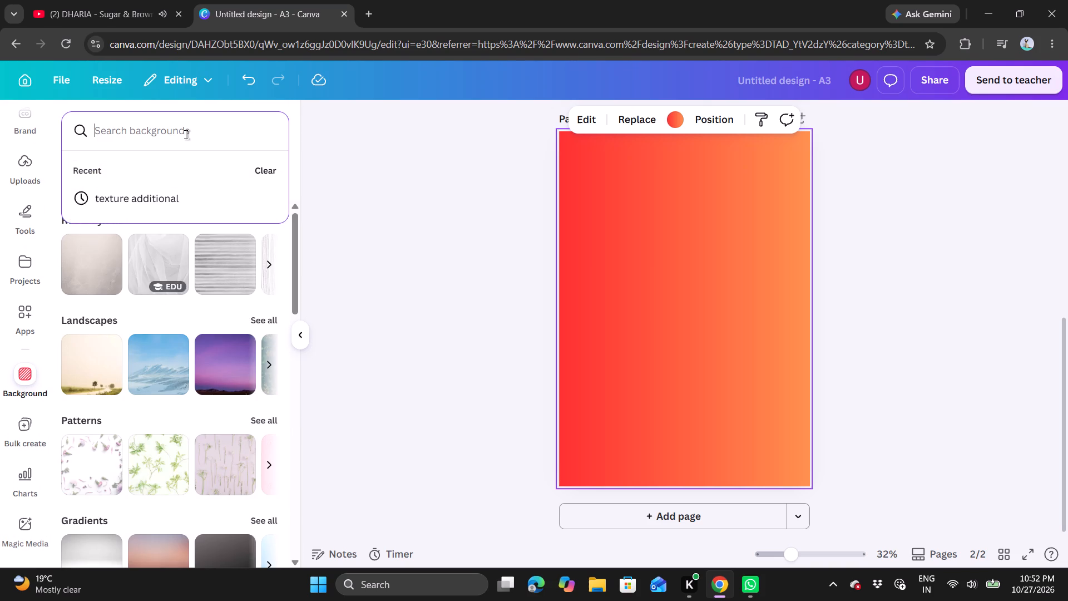
{"action": "type", "text": "diwali"}
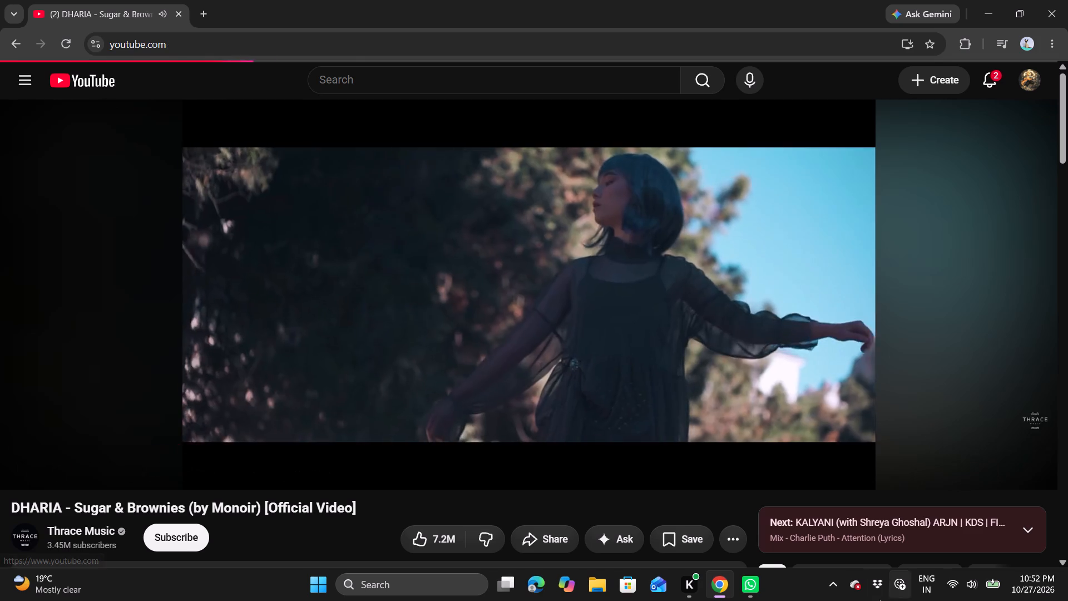